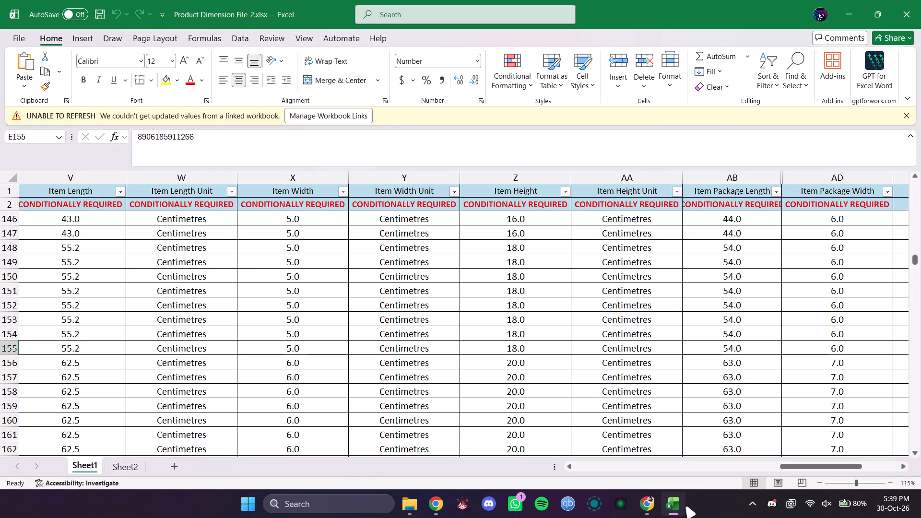
click(406, 515)
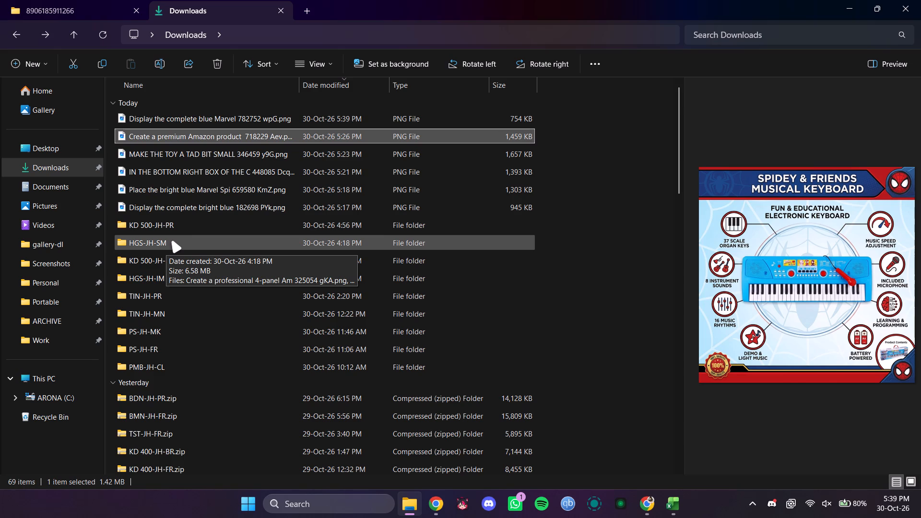
click(171, 222)
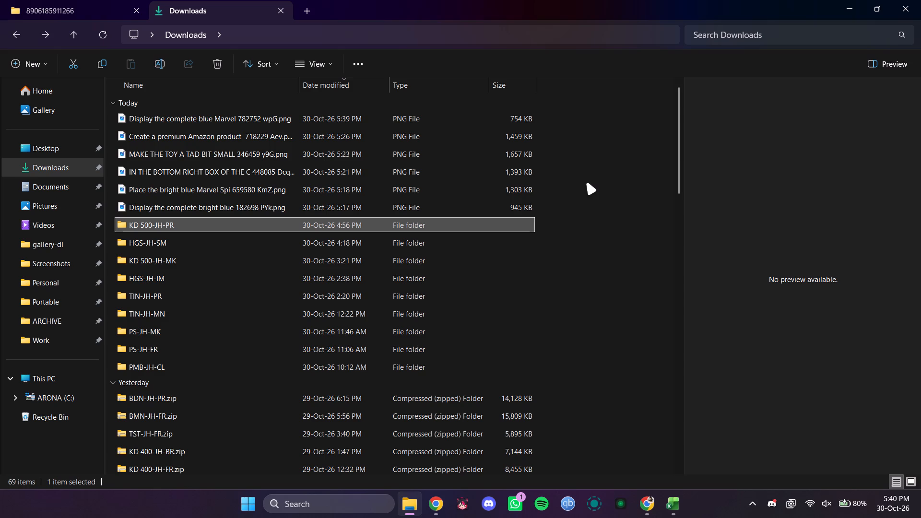
click(429, 516)
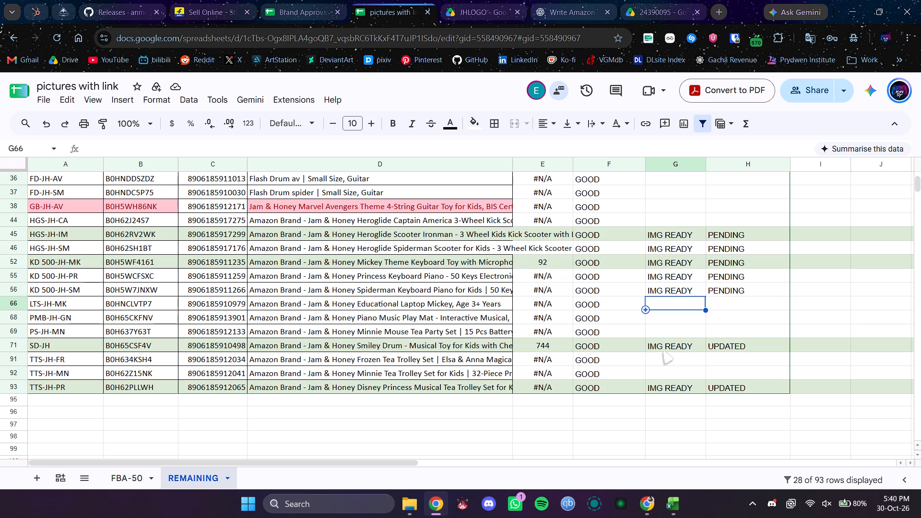
scroll(520, 382, up, 1)
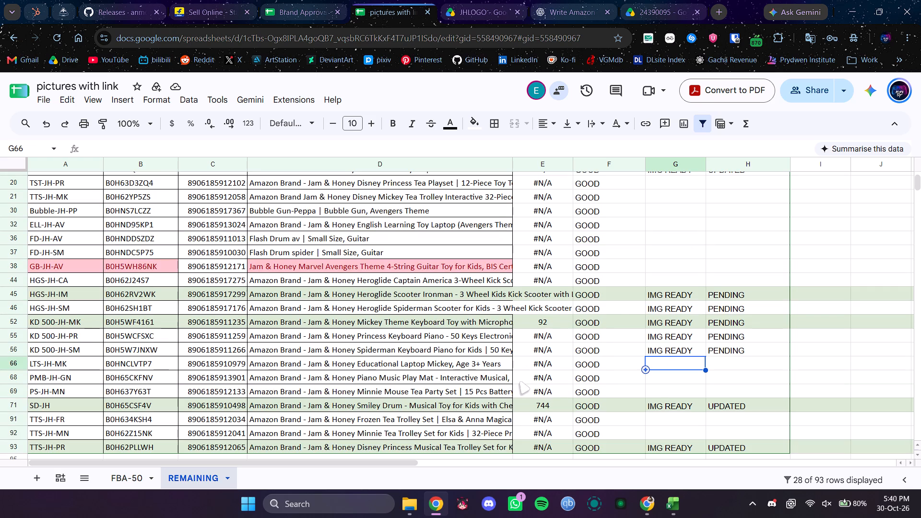
scroll(520, 382, down, 1)
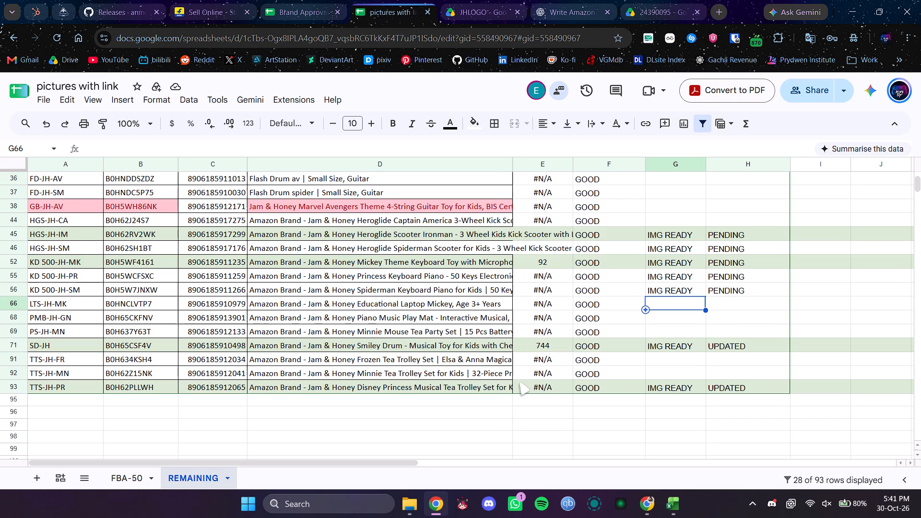
scroll(536, 394, up, 2)
scroll(536, 394, down, 2)
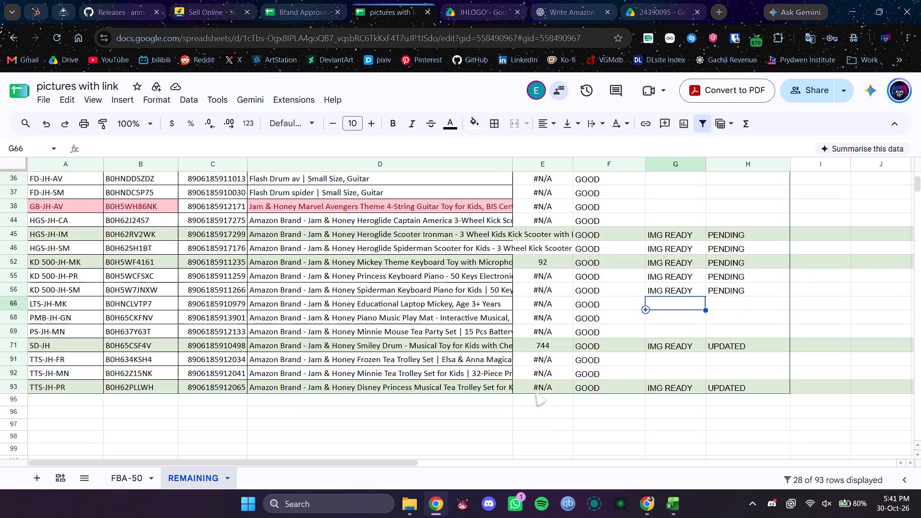
click(415, 501)
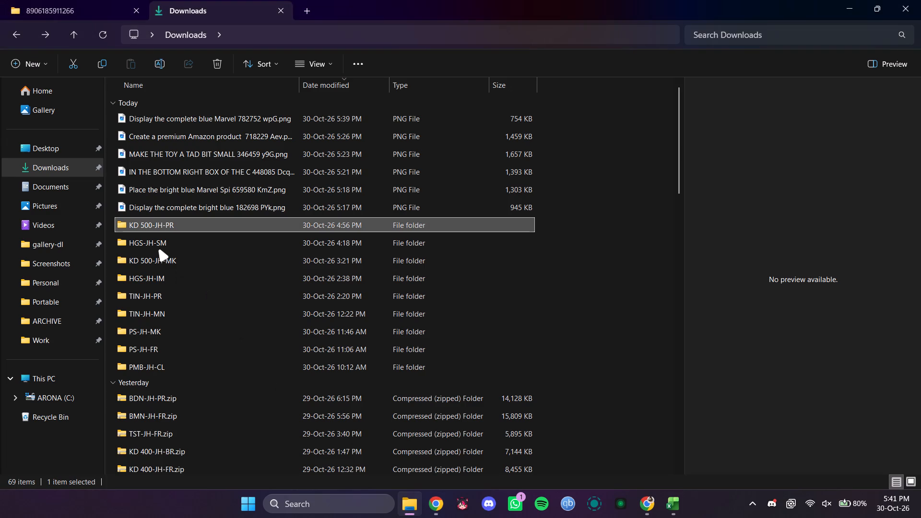
Copy the product code KD 500-JH-SM from the sheet in Chrome and create a folder with that name in Downloads in File Explorer.
click(436, 511)
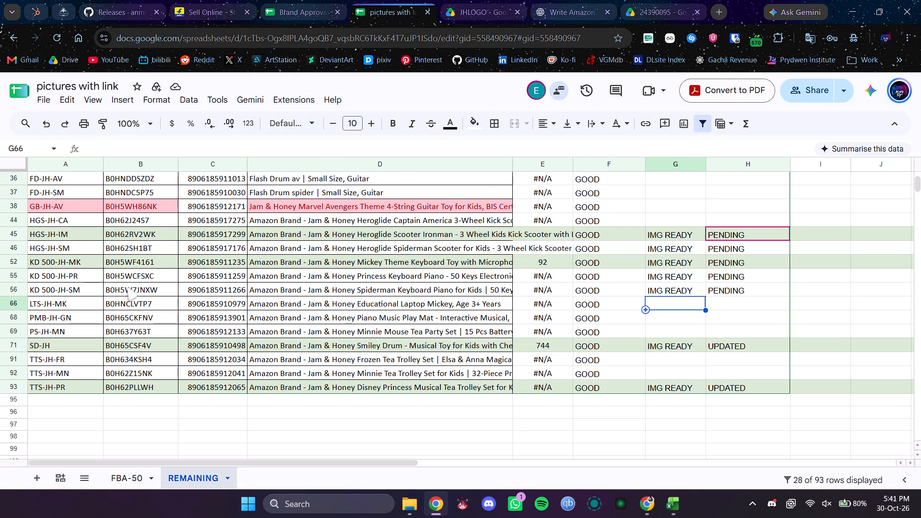
click(79, 290)
right_click(79, 290)
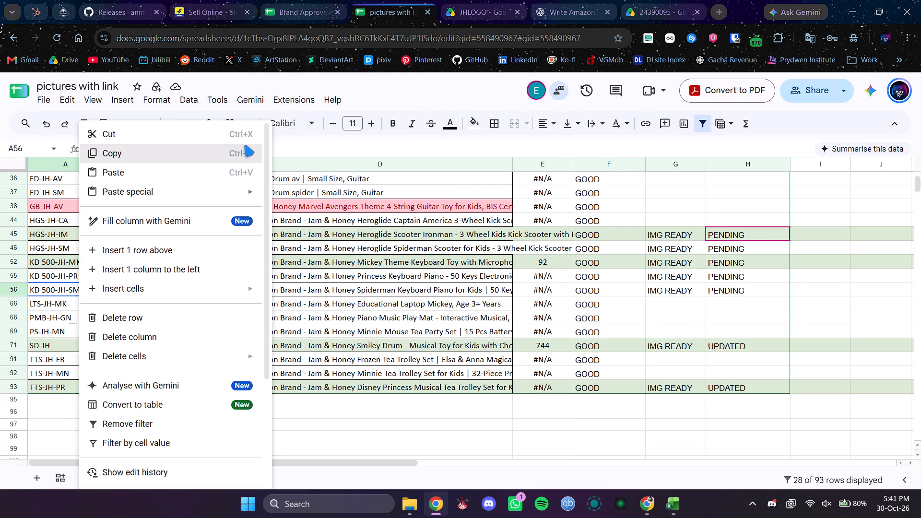
click(234, 159)
click(409, 507)
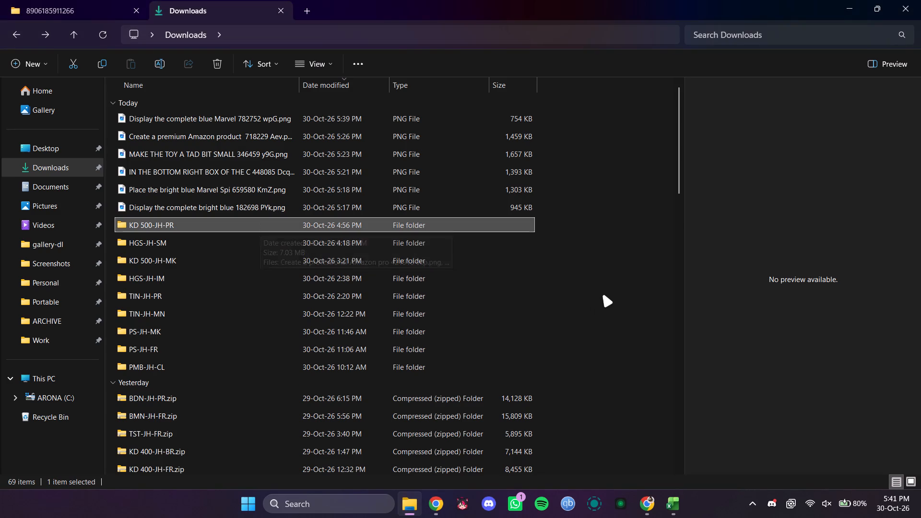
right_click(587, 229)
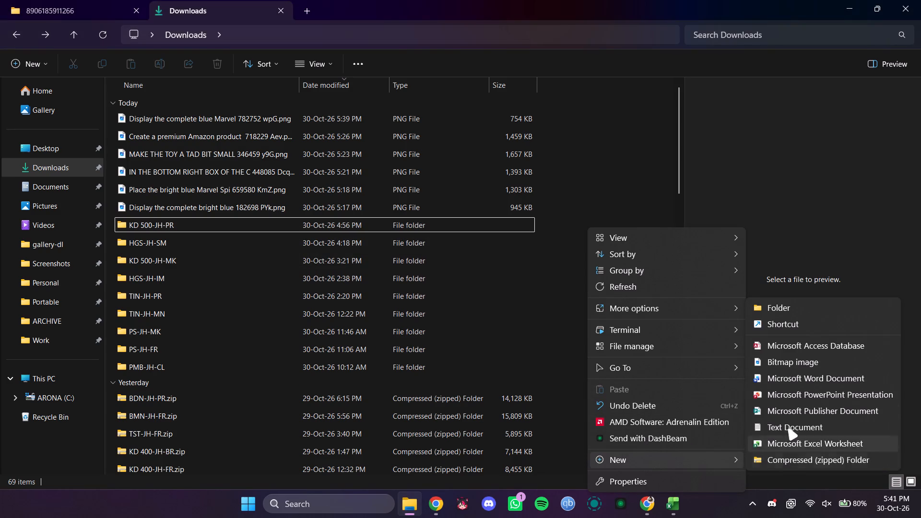
click(788, 306)
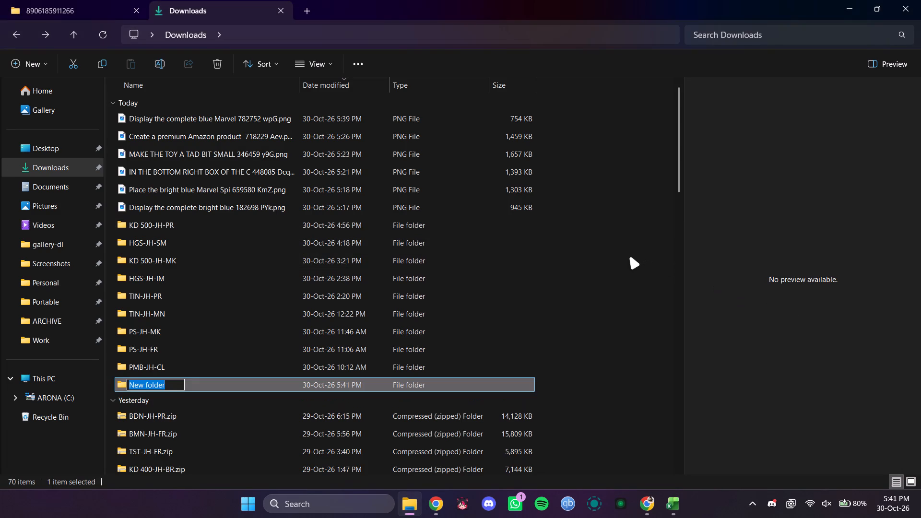
key(ctrl+v)
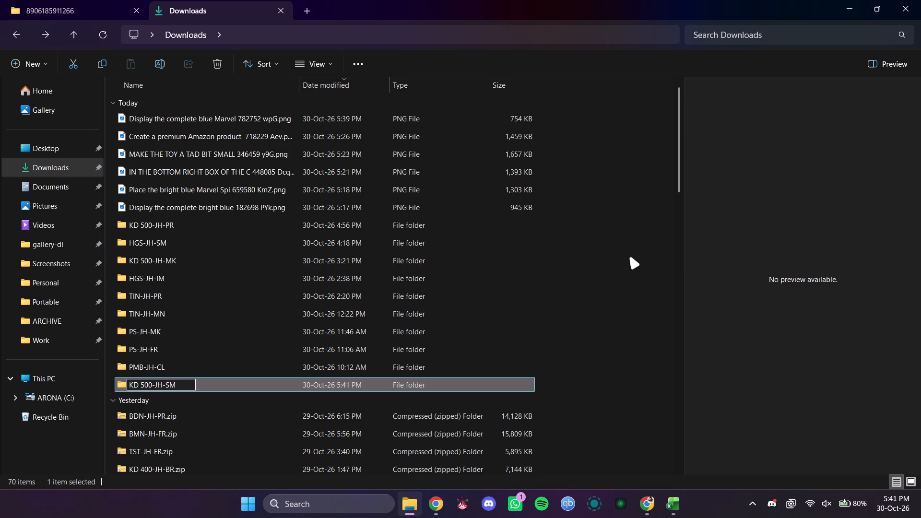
click(630, 258)
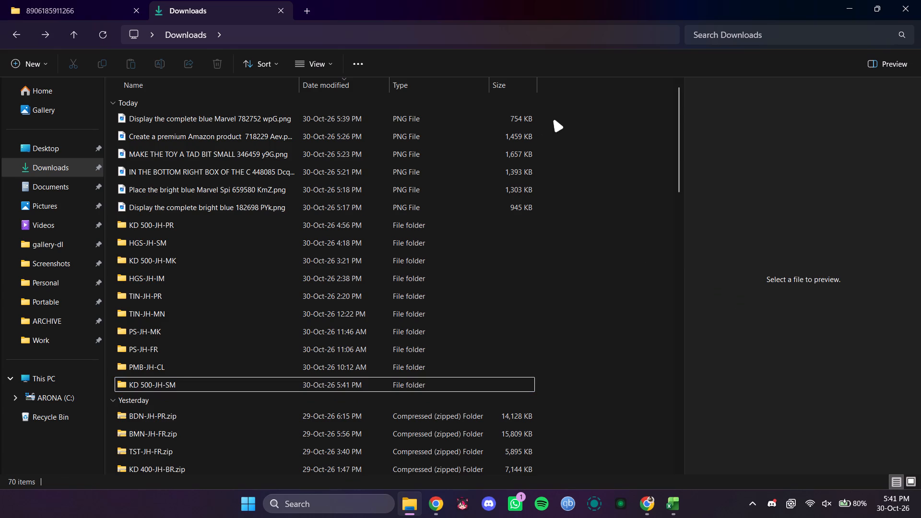
Move the six PNG images dated today from Downloads into the KD 500-JH-SM folder and refresh the file list.
drag(555, 117, 206, 207)
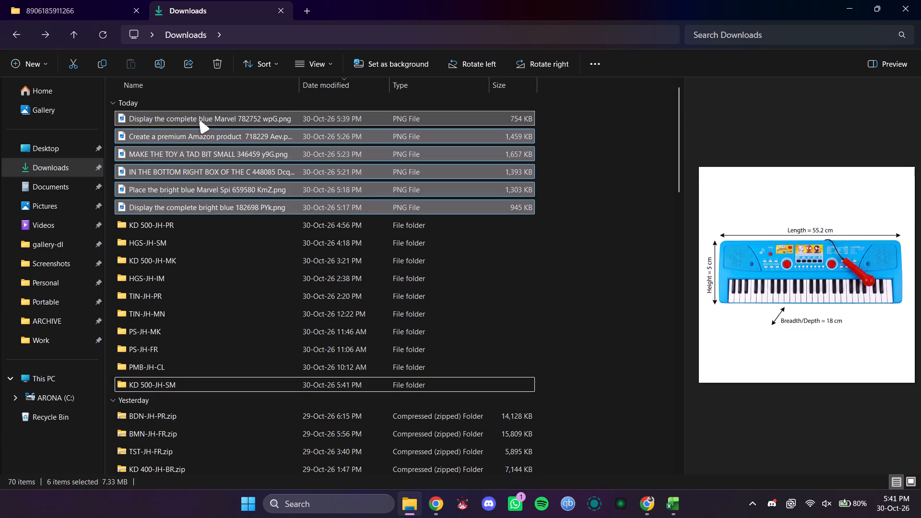
drag(200, 118, 187, 382)
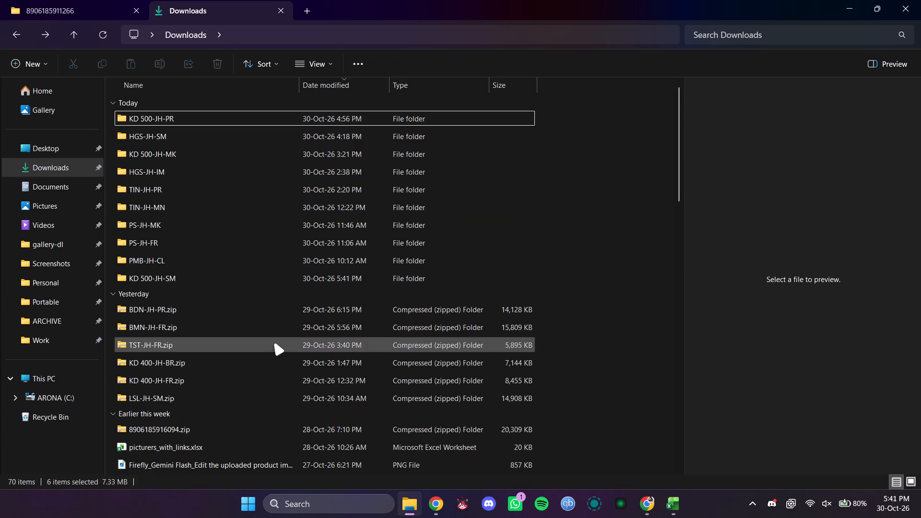
right_click(575, 164)
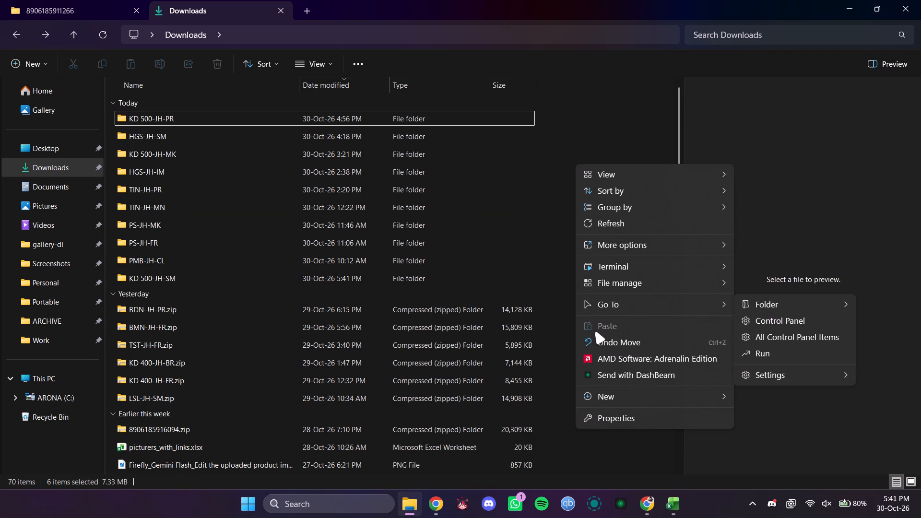
click(611, 215)
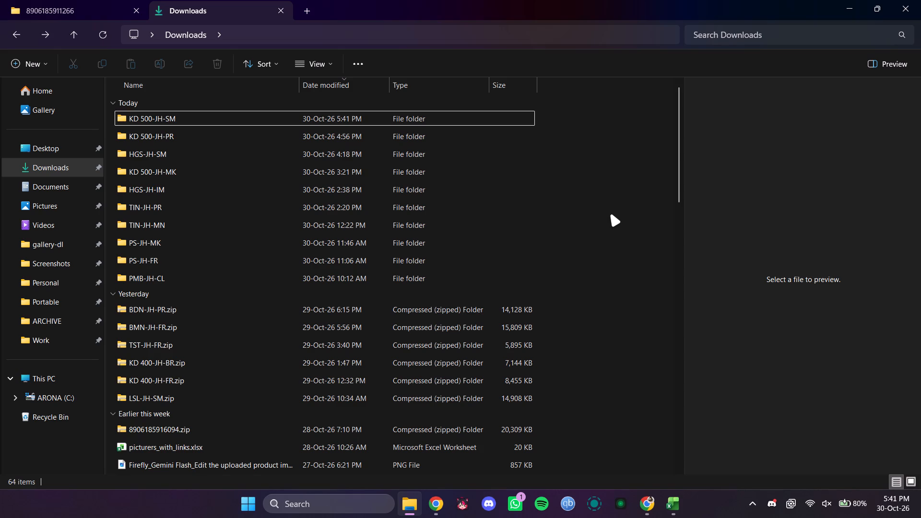
Open the KD 500-JH-PR folder, and open Canva's home page in a new Chrome window under the PSC profile.
double_click(183, 132)
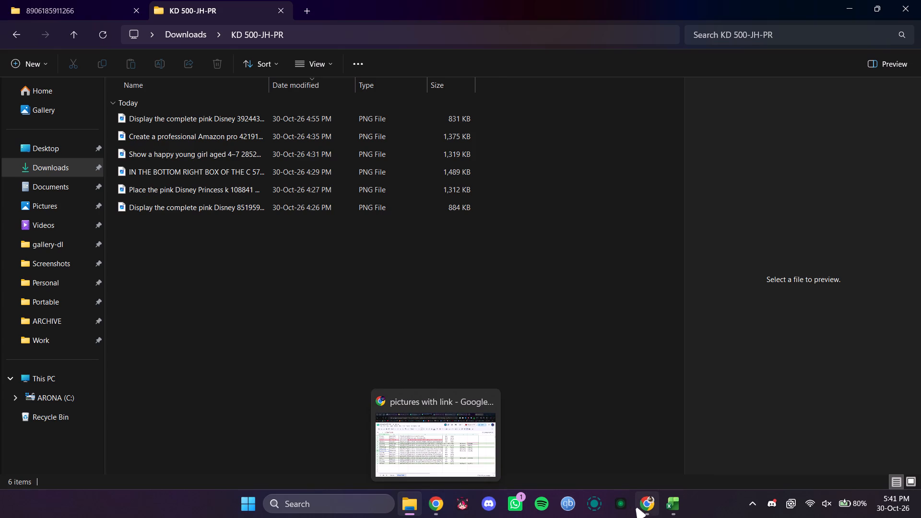
right_click(437, 510)
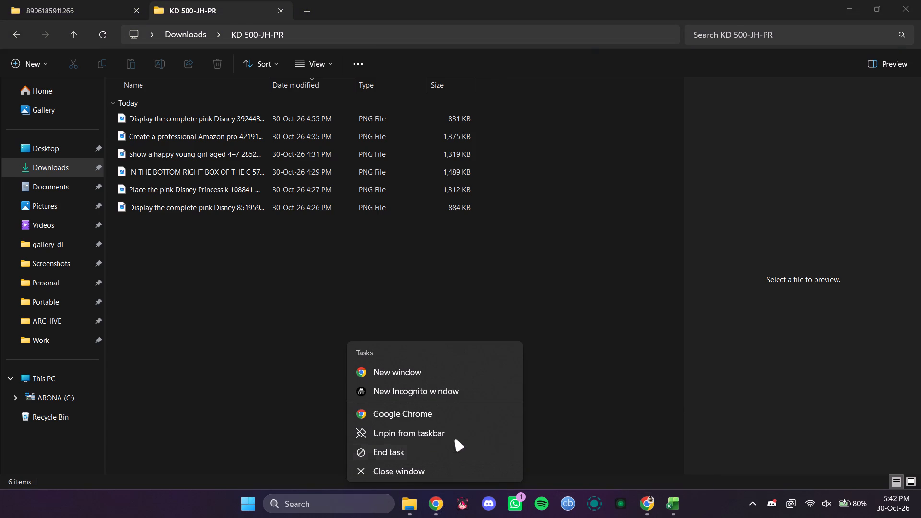
click(459, 413)
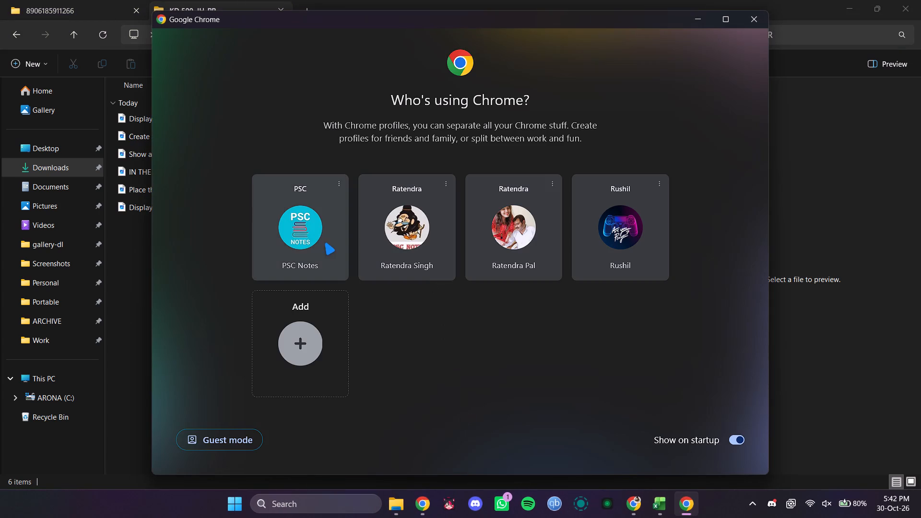
click(325, 244)
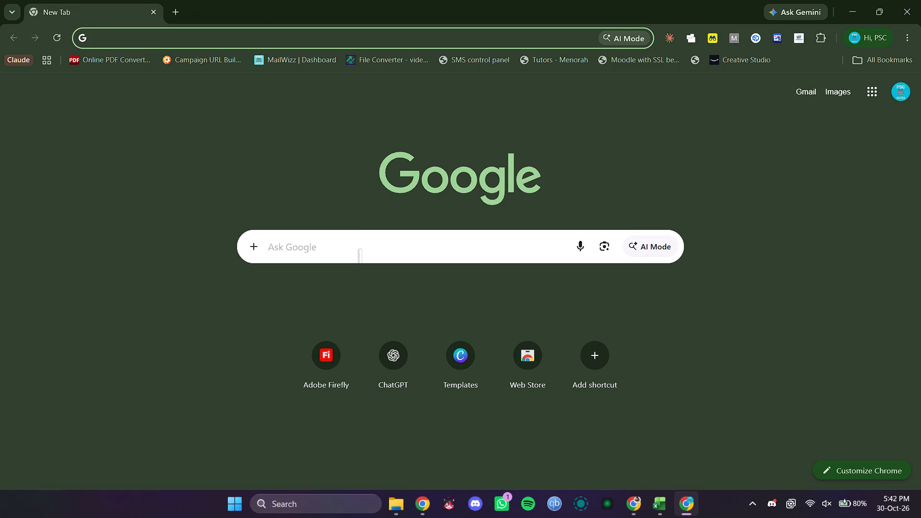
click(360, 256)
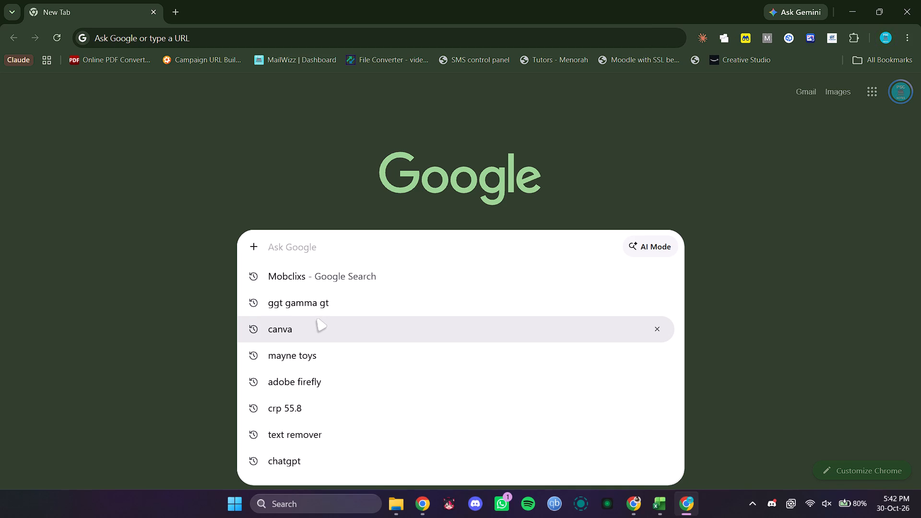
click(317, 319)
click(189, 225)
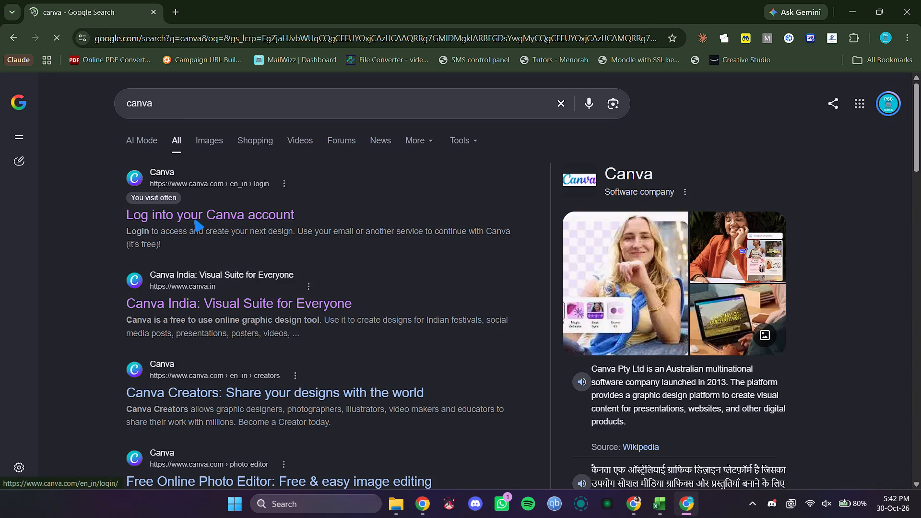
click(205, 212)
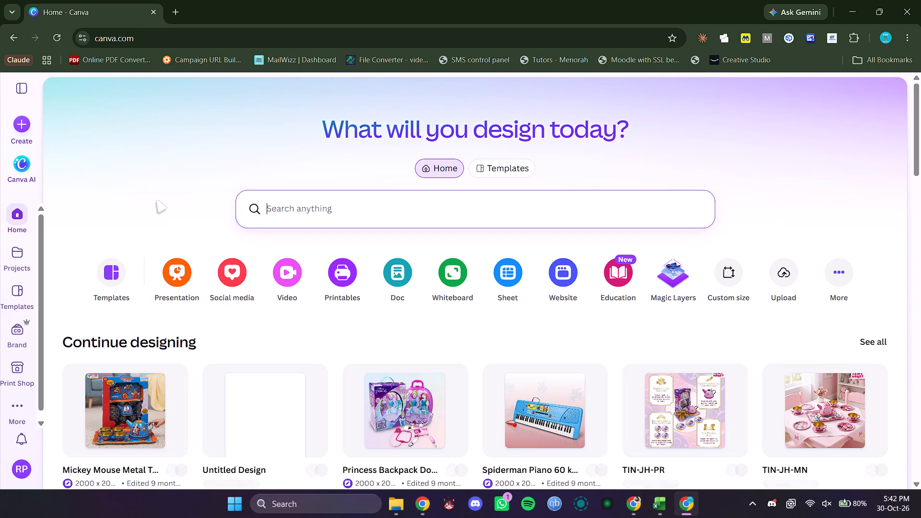
Create a new custom-size Canva design with width 2000, using the matching 2000 × 2000 px Logo format.
click(25, 126)
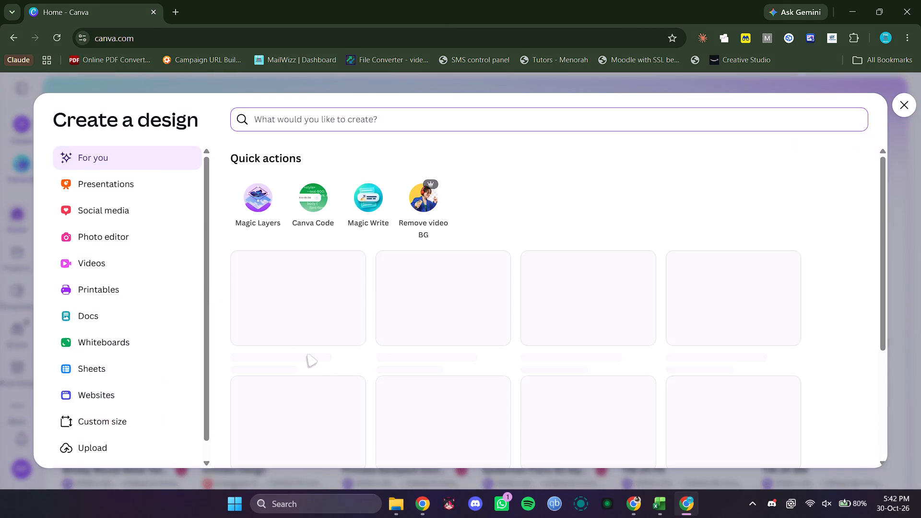
scroll(307, 355, down, 2)
scroll(123, 356, down, 3)
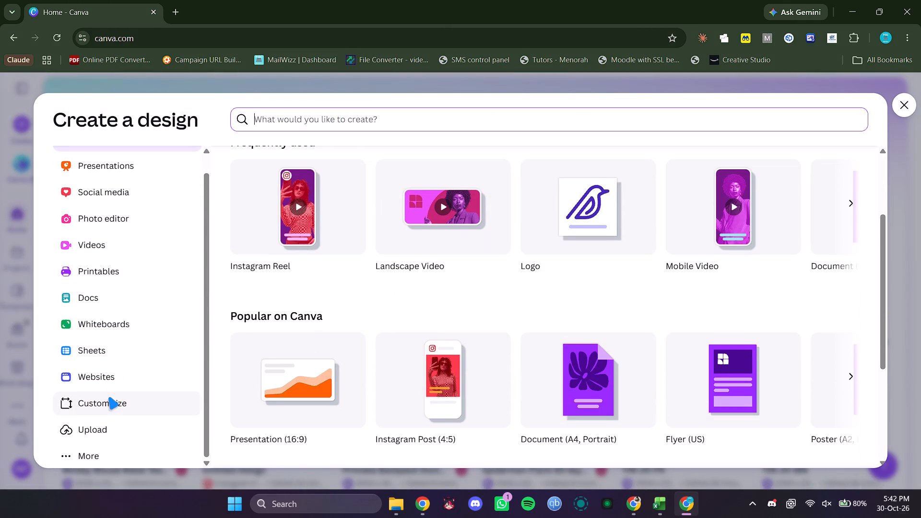
click(109, 398)
click(317, 172)
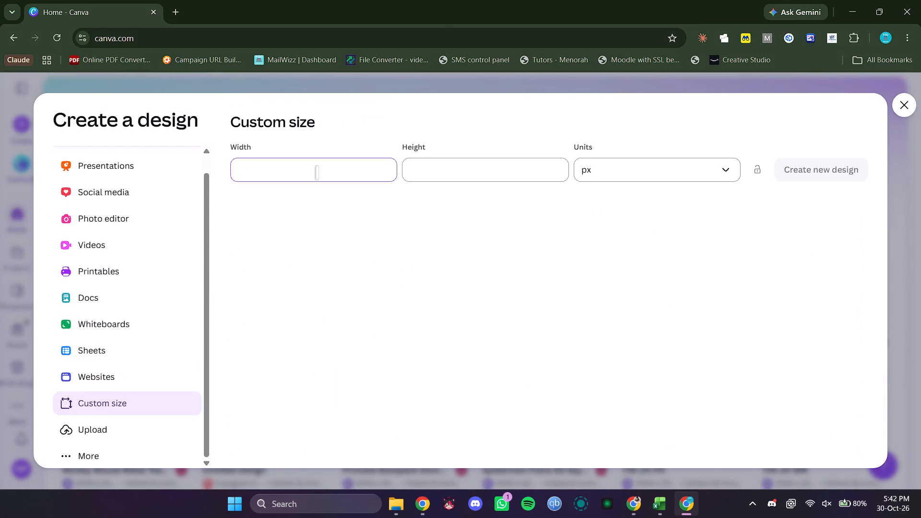
text(2000)
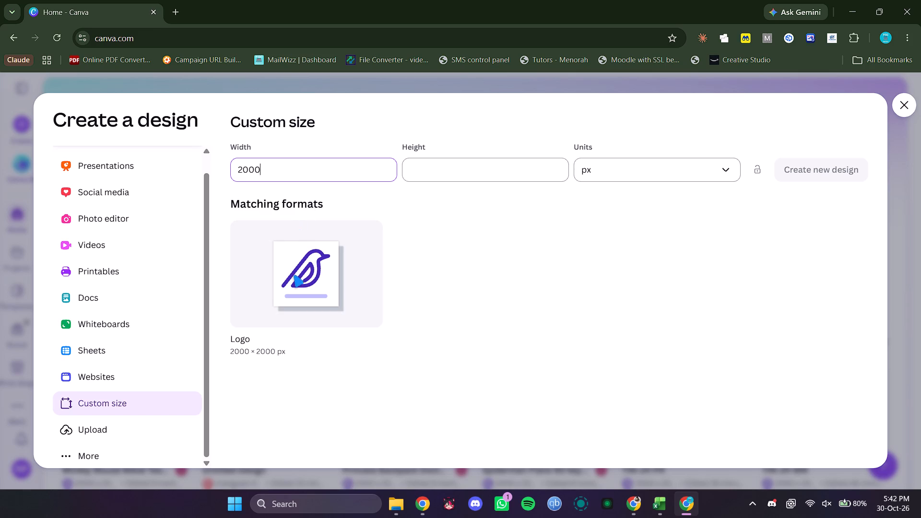
click(294, 276)
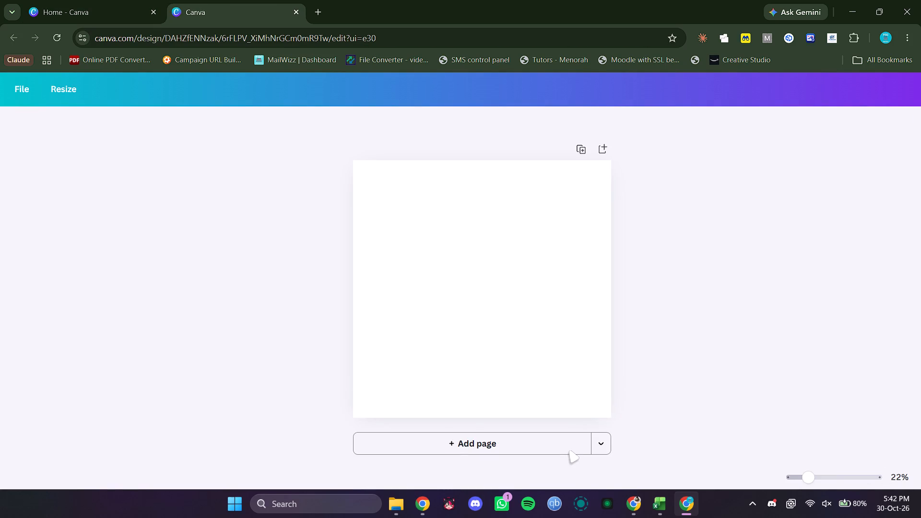
Place the angled pink Disney keyboard image from the KD 500-JH-PR folder on the first Canva page, enlarged to fill it.
click(389, 515)
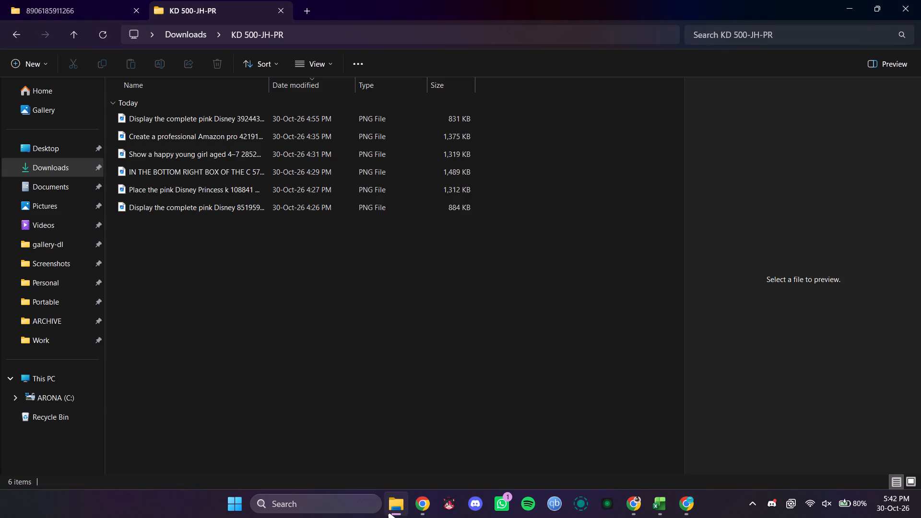
click(174, 118)
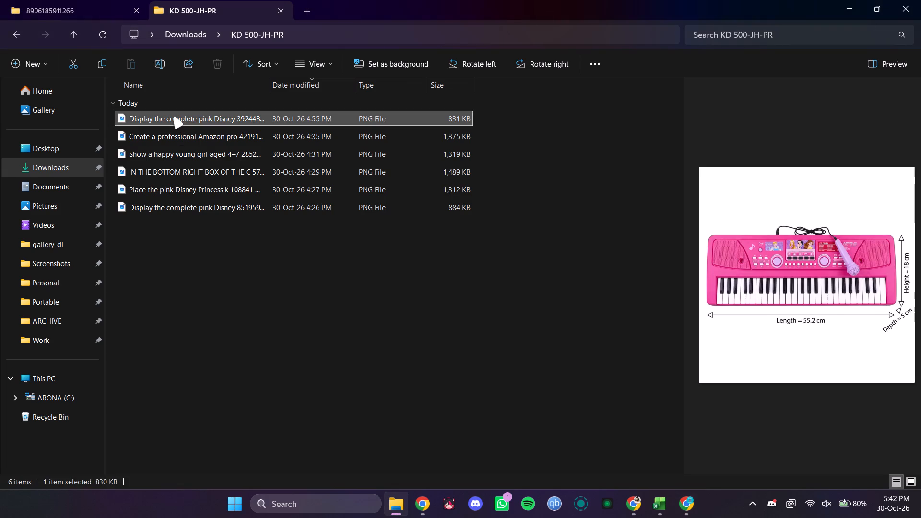
click(184, 208)
drag(185, 207, 333, 219)
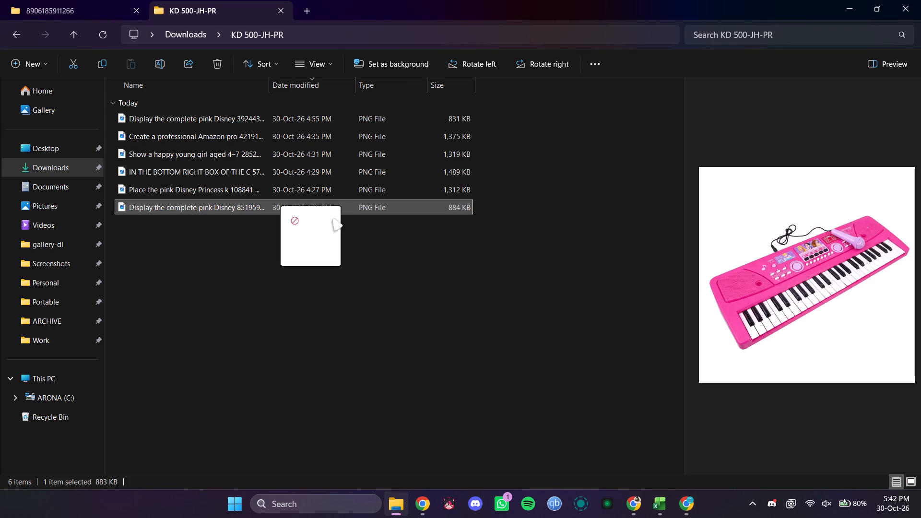
drag(333, 219, 654, 415)
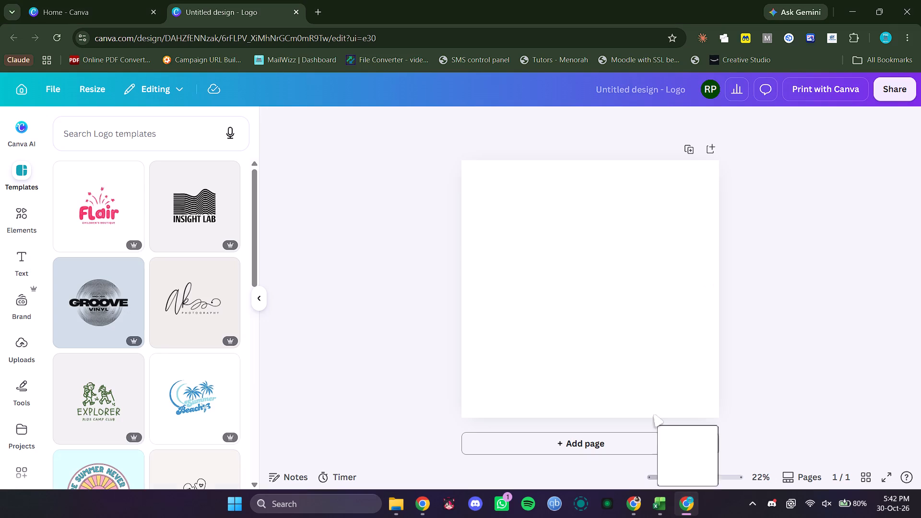
drag(654, 415, 563, 274)
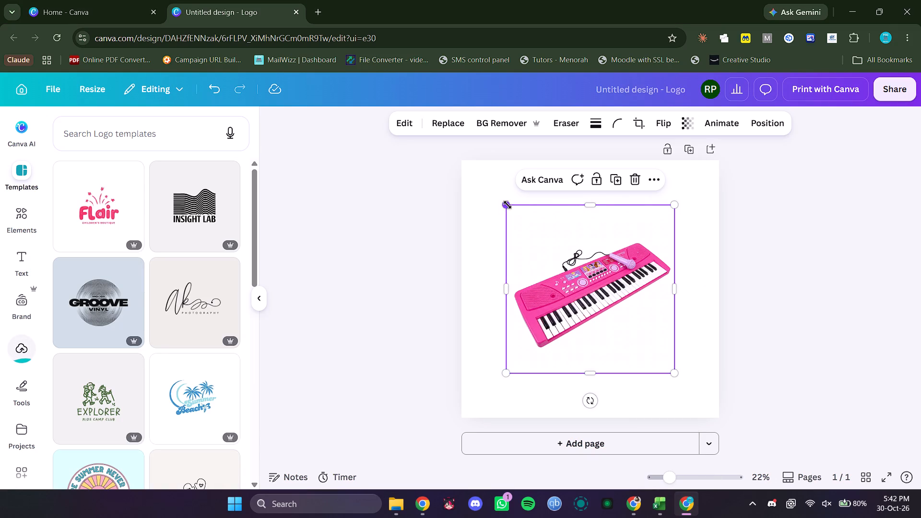
drag(508, 205, 466, 157)
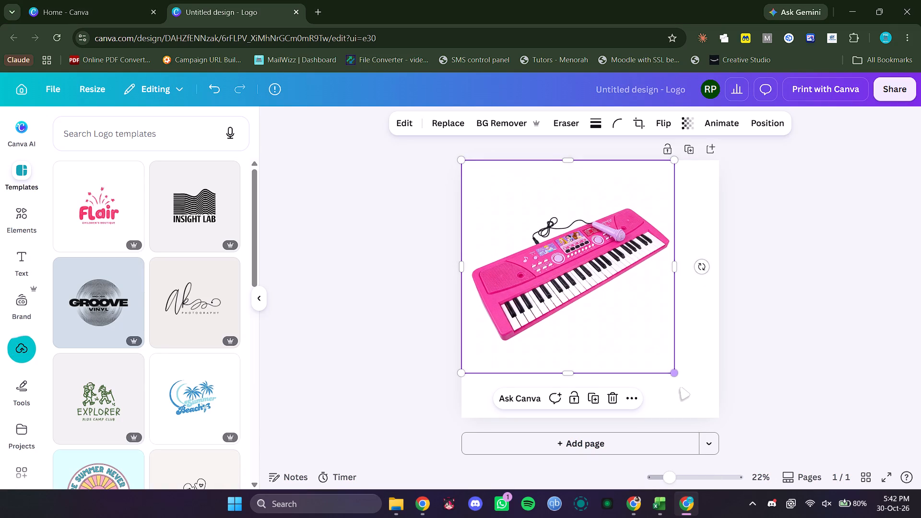
drag(677, 372, 730, 408)
click(769, 398)
Add page 2 and place the "Place the pink Disney Princess" bedroom desk image from File Explorer on it, enlarged to fill the page.
scroll(736, 398, down, 4)
click(630, 442)
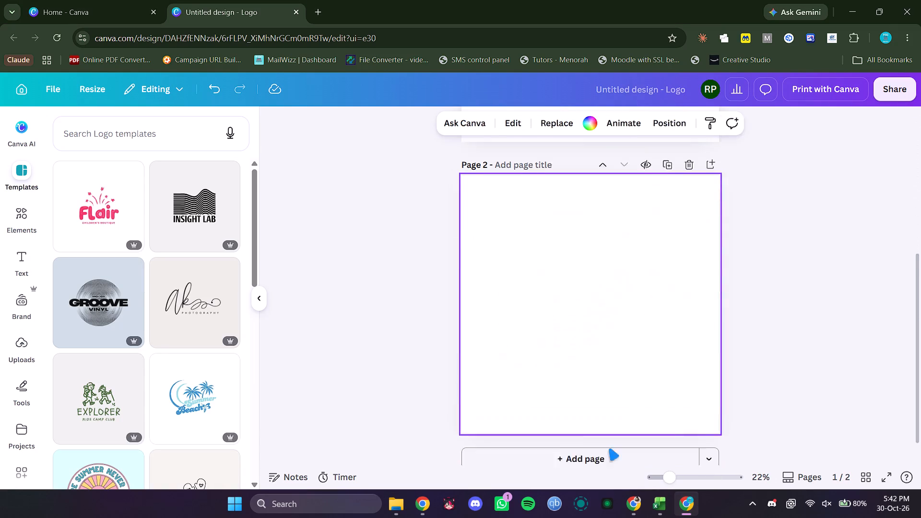
click(392, 508)
click(195, 188)
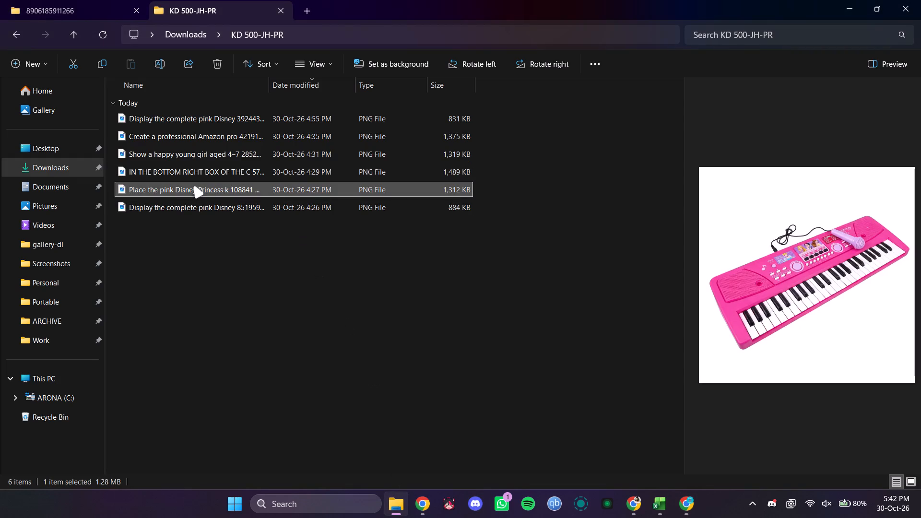
drag(192, 187, 681, 485)
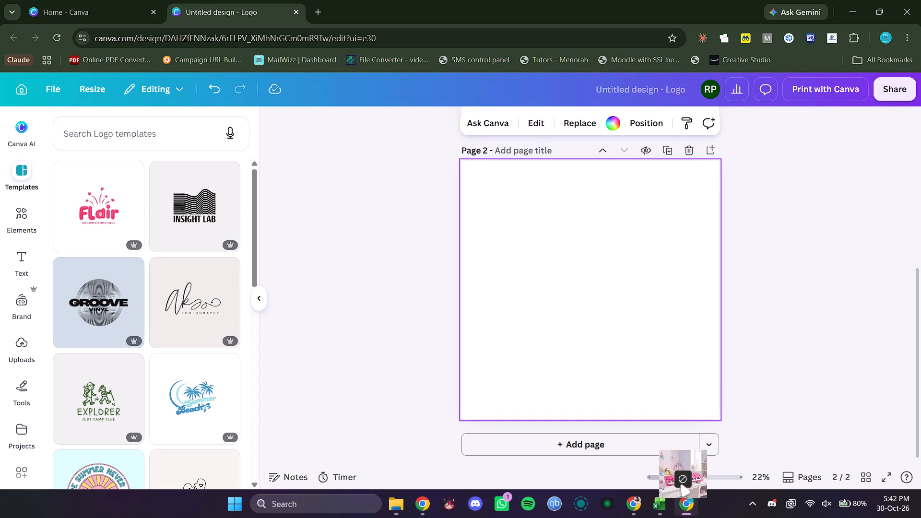
drag(681, 485, 599, 301)
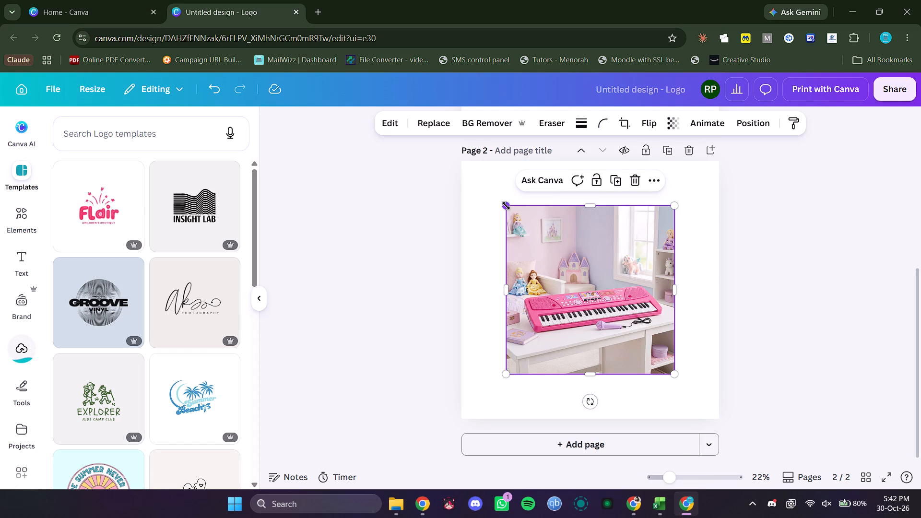
drag(506, 206, 463, 161)
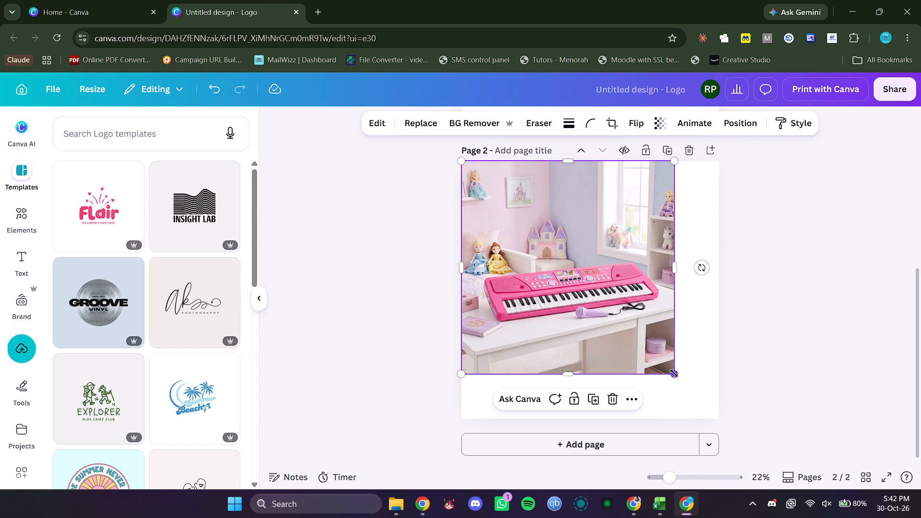
drag(674, 373, 710, 423)
Add page 3 and place the four-box close-up collage image, "IN THE BOTTOM RIGHT BOX", from File Explorer on it, enlarged to fill the page.
click(686, 441)
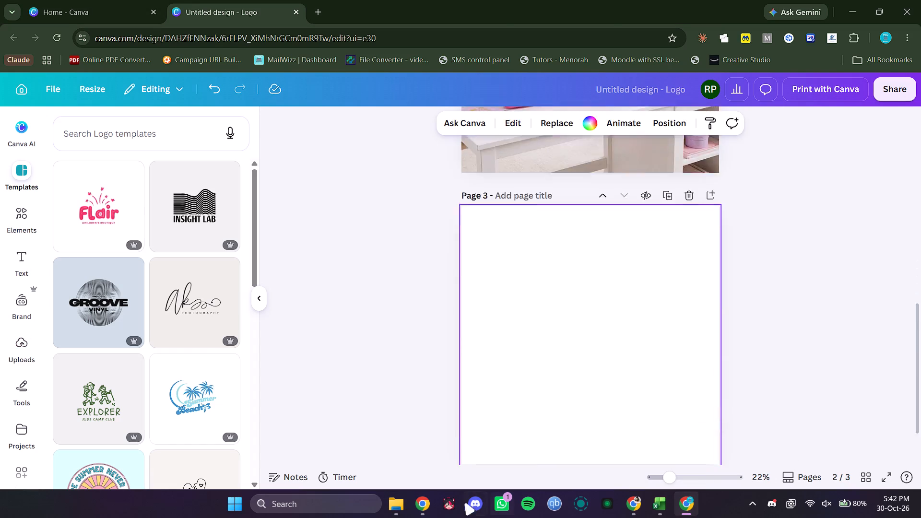
click(403, 508)
drag(189, 171, 605, 328)
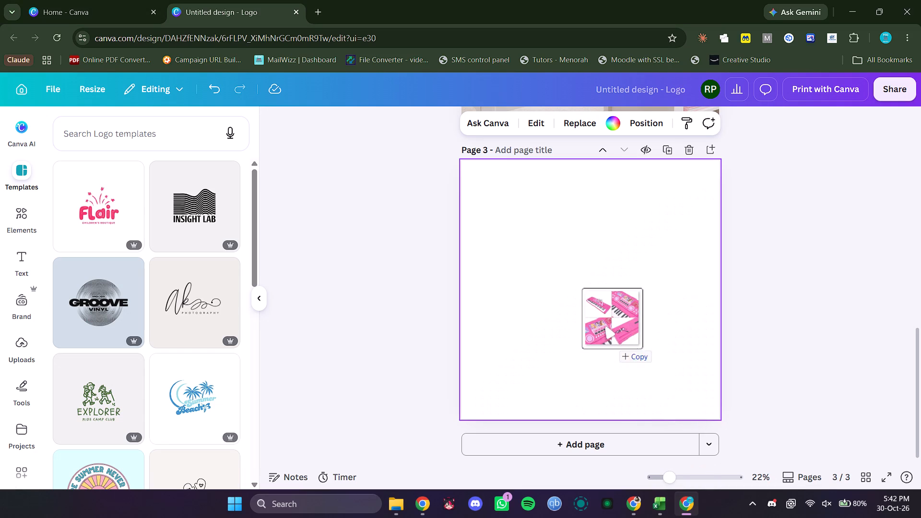
drag(605, 328, 597, 306)
drag(508, 203, 498, 196)
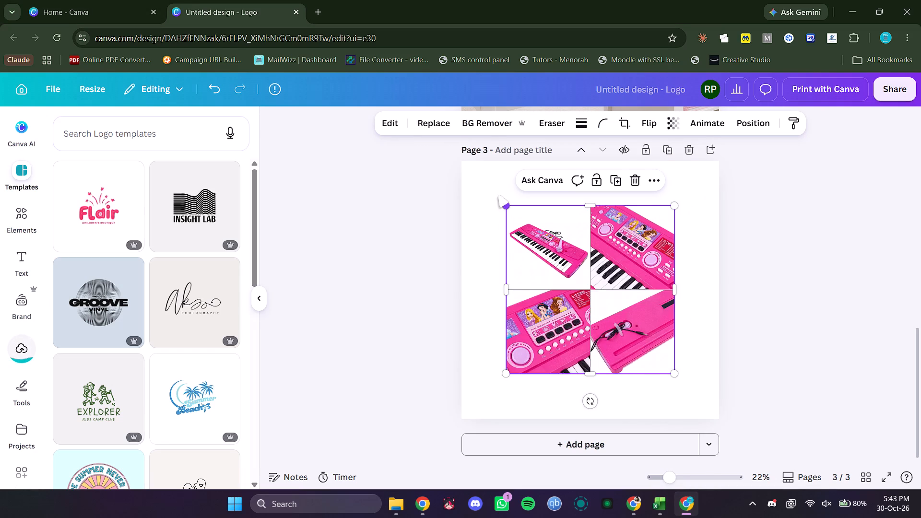
drag(498, 196, 462, 163)
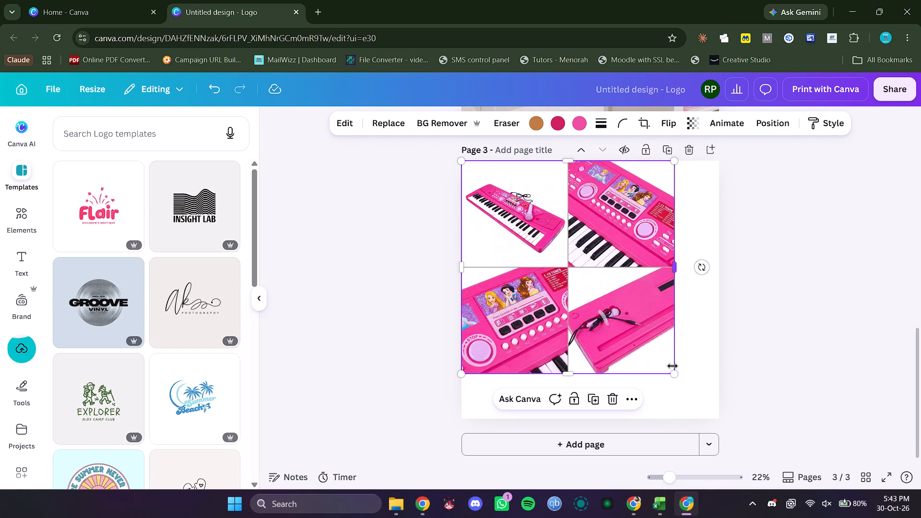
drag(674, 371, 704, 428)
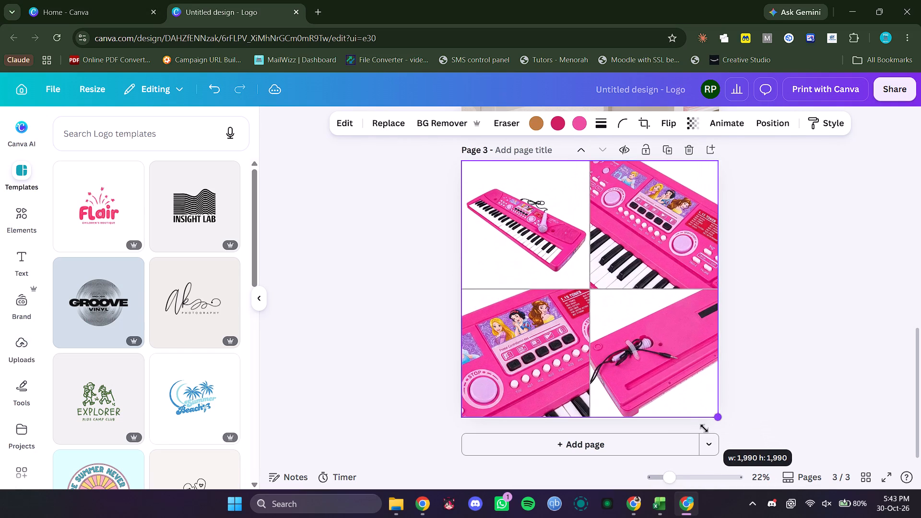
drag(704, 428, 706, 430)
Add page 4 and place the "Show a happy young girl" image from File Explorer on it, enlarged to fill the page.
click(676, 447)
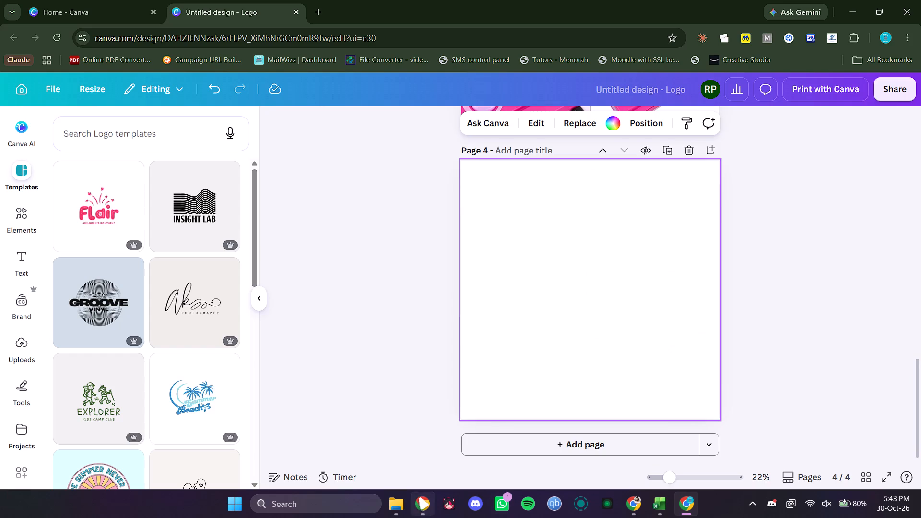
click(392, 503)
click(208, 156)
drag(206, 153, 315, 160)
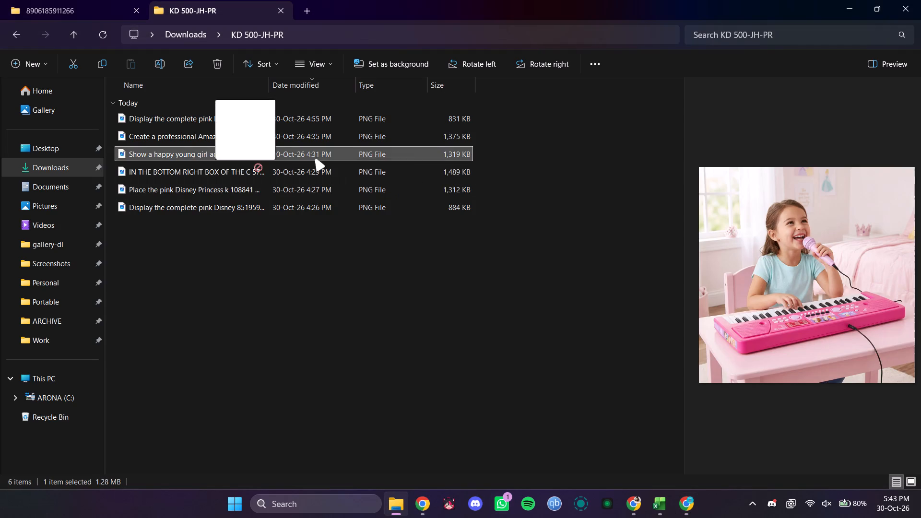
drag(315, 160, 597, 322)
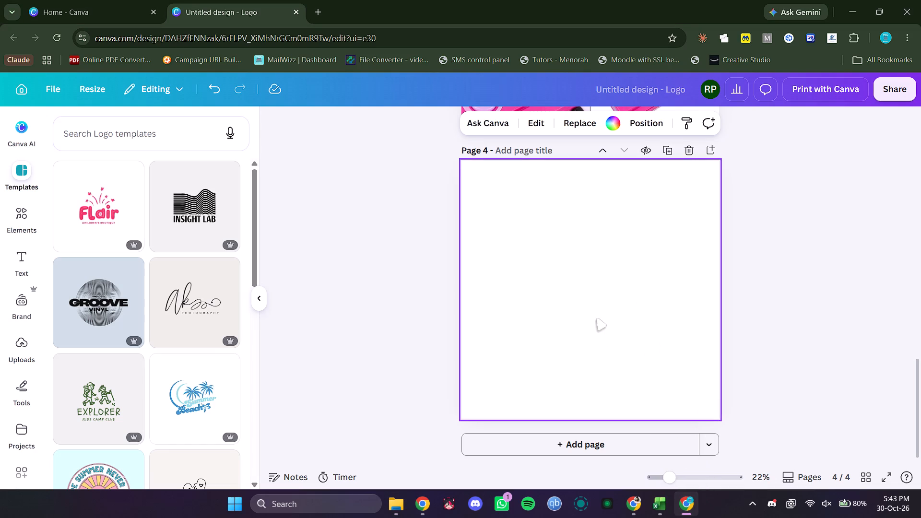
drag(507, 206, 467, 166)
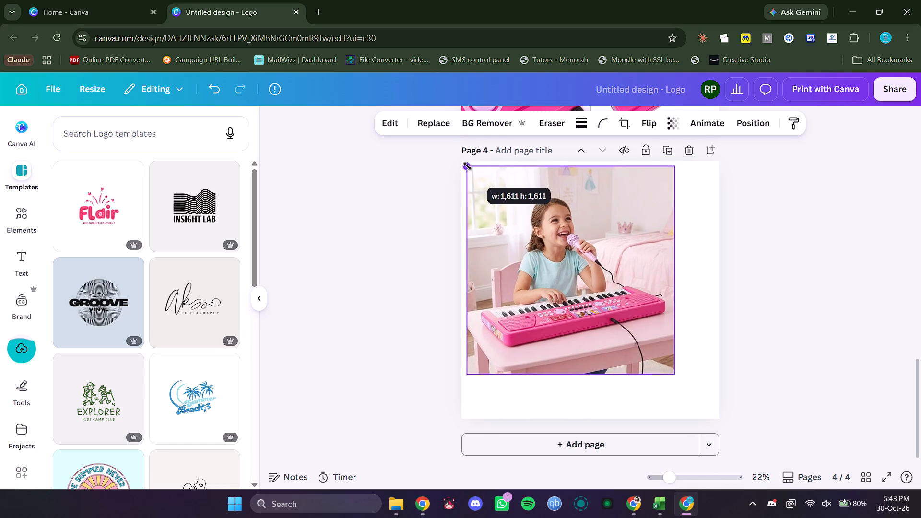
drag(467, 166, 464, 163)
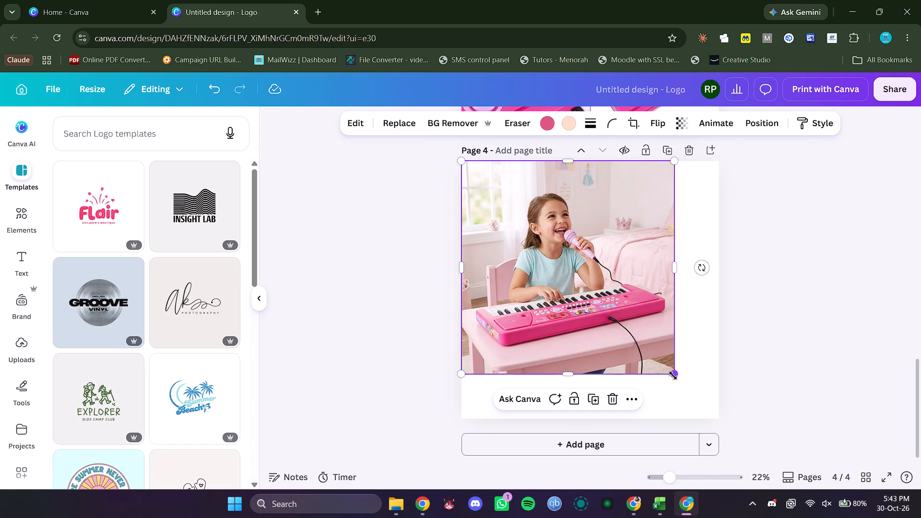
drag(673, 376, 716, 423)
Add page 5 and place the "Create a professional Amazon pro" feature infographic from File Explorer on it, enlarged to 2000 × 2000 px.
click(681, 446)
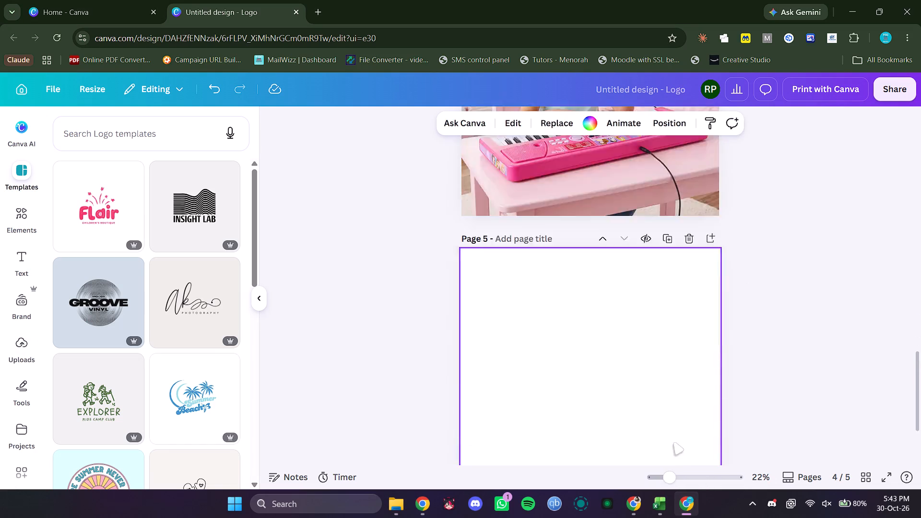
click(391, 510)
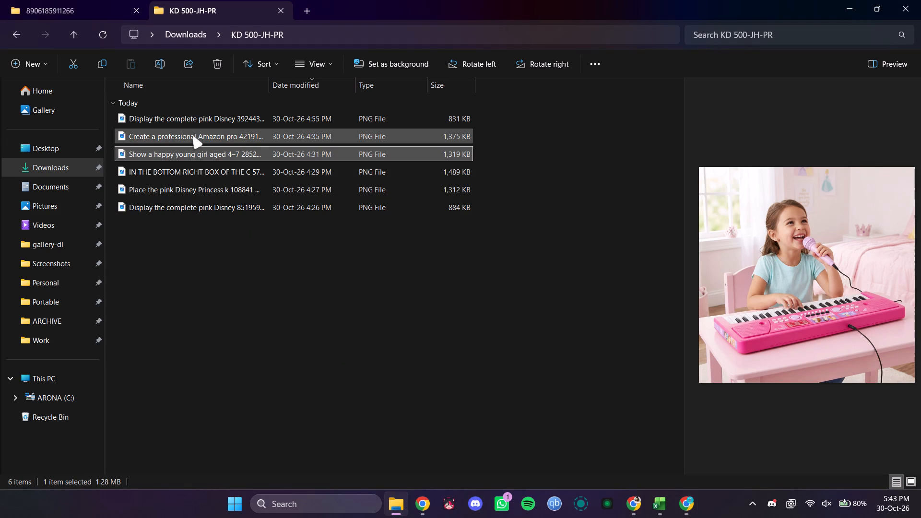
click(193, 138)
drag(192, 135, 682, 503)
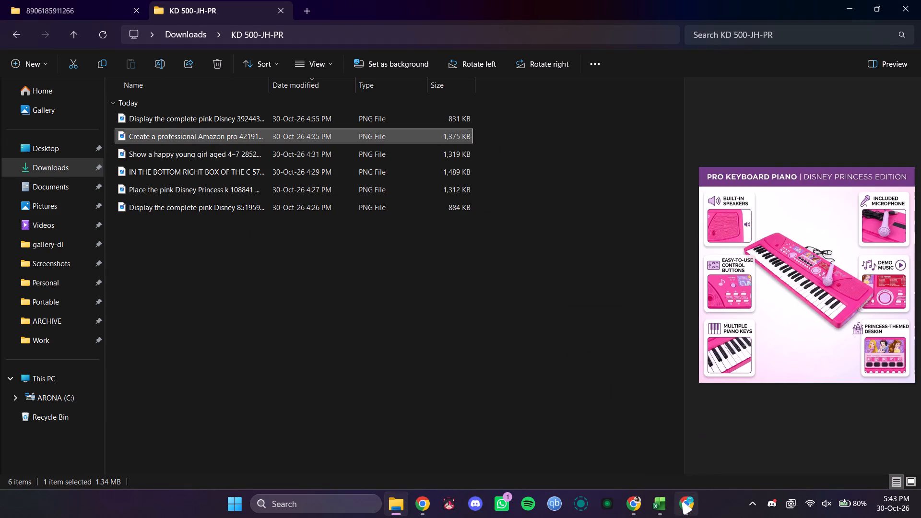
drag(682, 503, 591, 327)
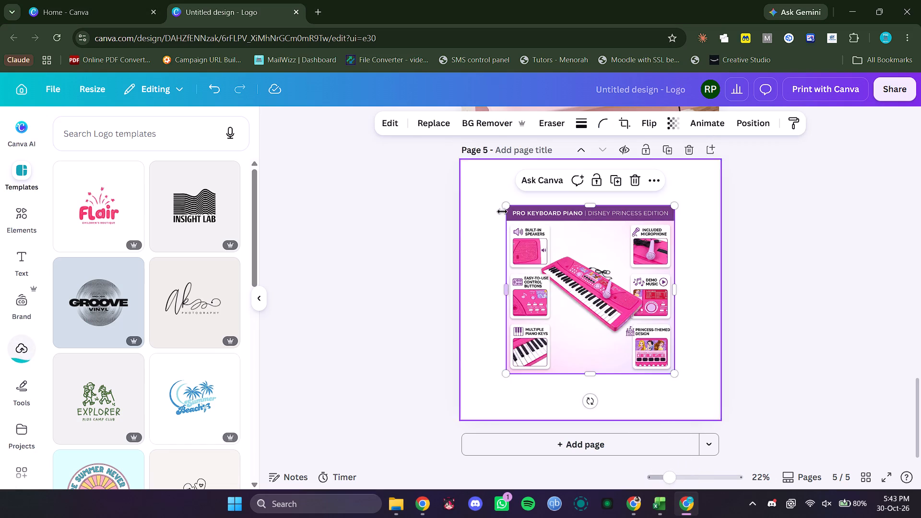
drag(506, 205, 463, 158)
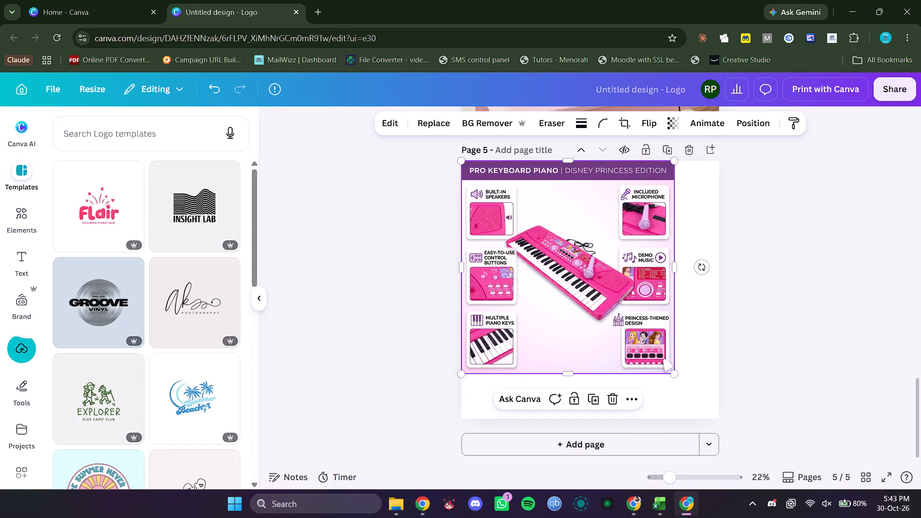
drag(678, 376, 719, 421)
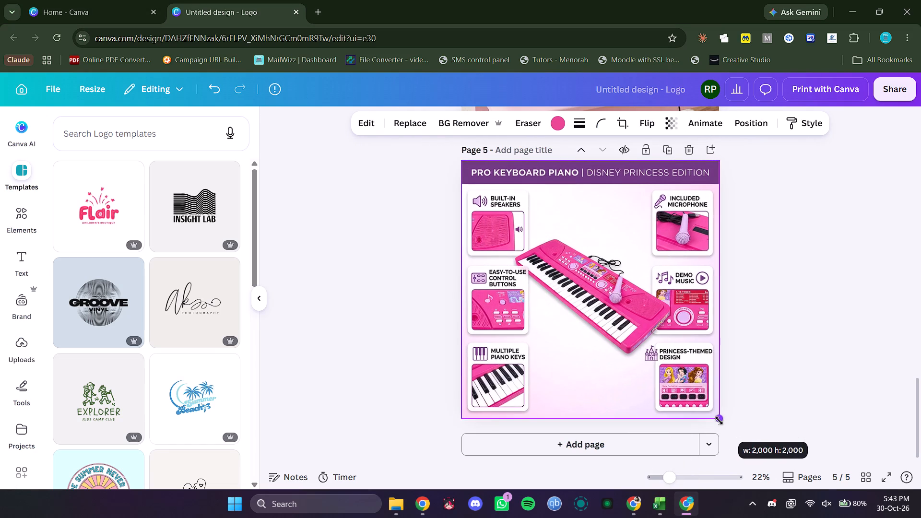
drag(719, 421, 720, 421)
Add page 6 and place the pink Disney keyboard image with length, height and depth dimensions on it, enlarged to fill the page.
click(689, 449)
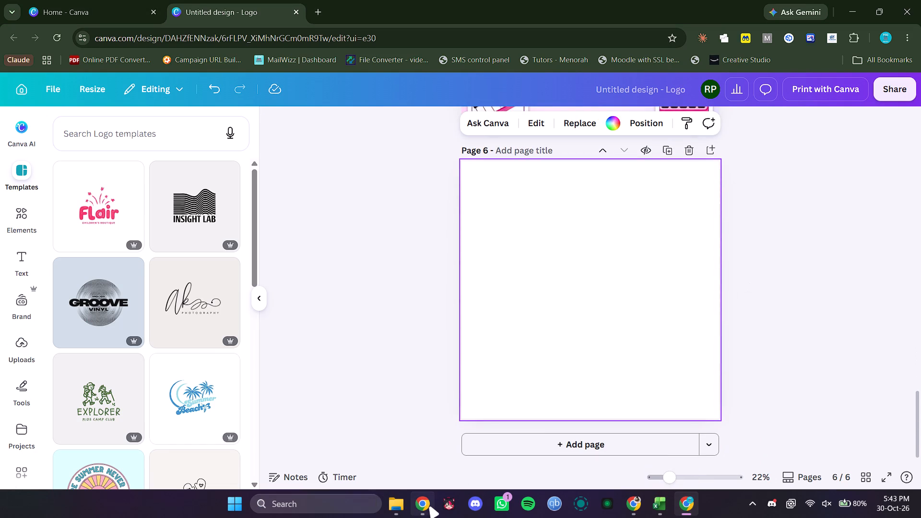
click(393, 508)
click(138, 120)
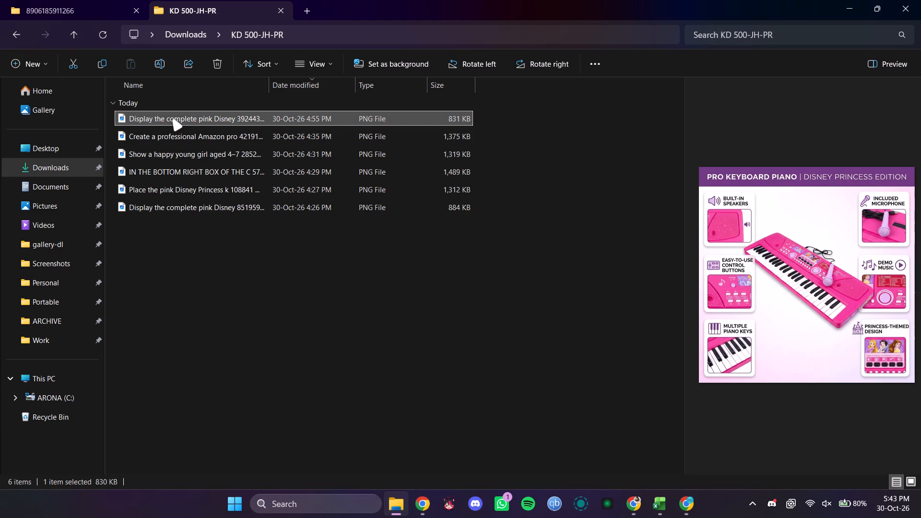
drag(175, 116, 603, 315)
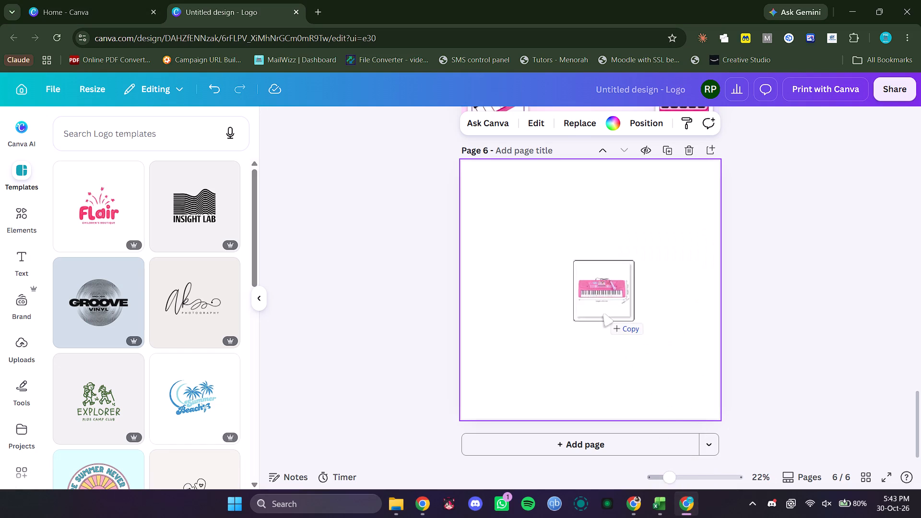
drag(603, 315, 601, 310)
drag(507, 205, 483, 186)
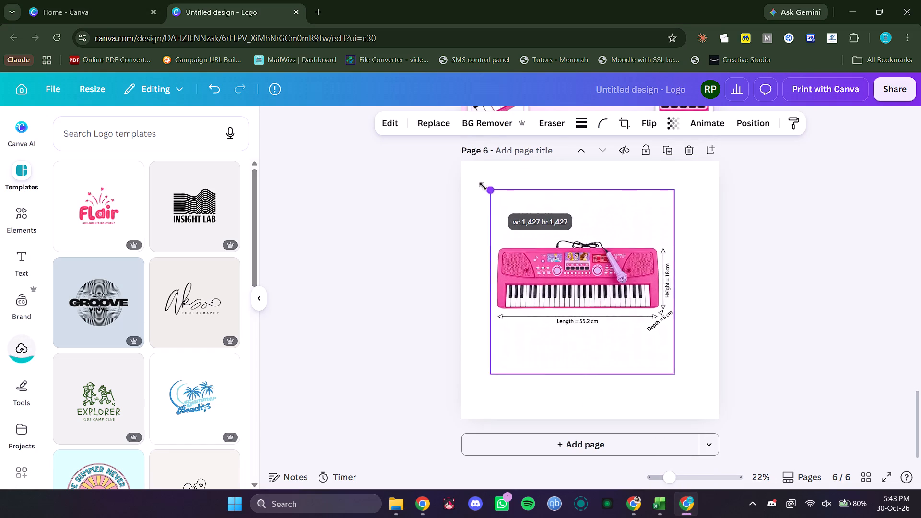
drag(483, 186, 457, 167)
drag(677, 377, 716, 426)
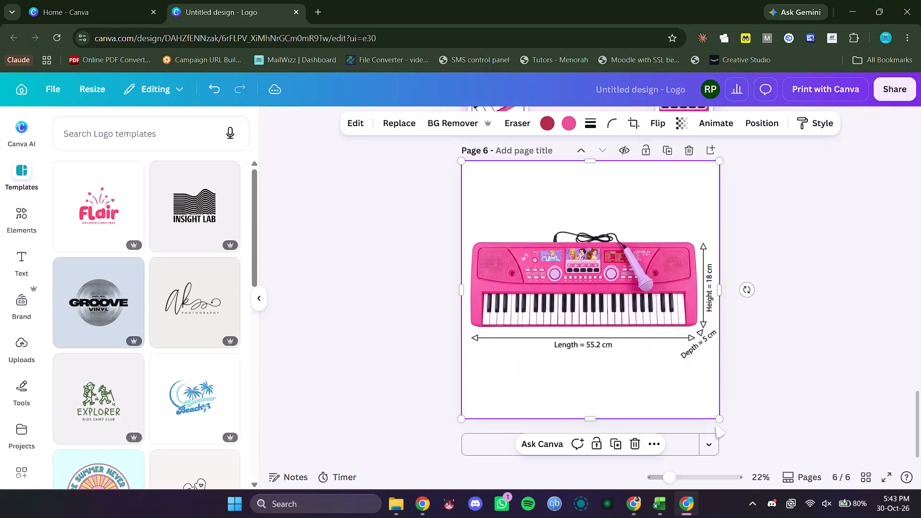
Place the uploaded JAM & HONEY logo on page 2, shrunk to a small badge in the page's top-right corner.
click(15, 343)
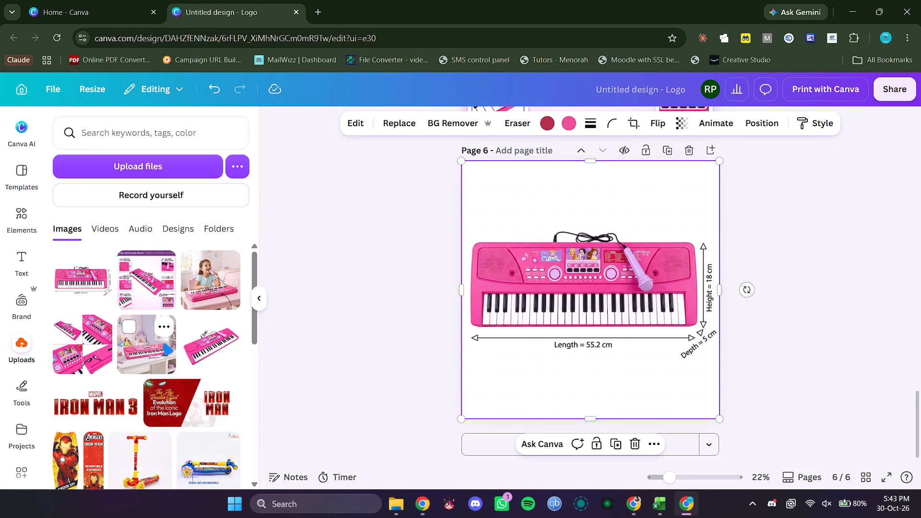
scroll(164, 344, down, 5)
scroll(489, 354, up, 2)
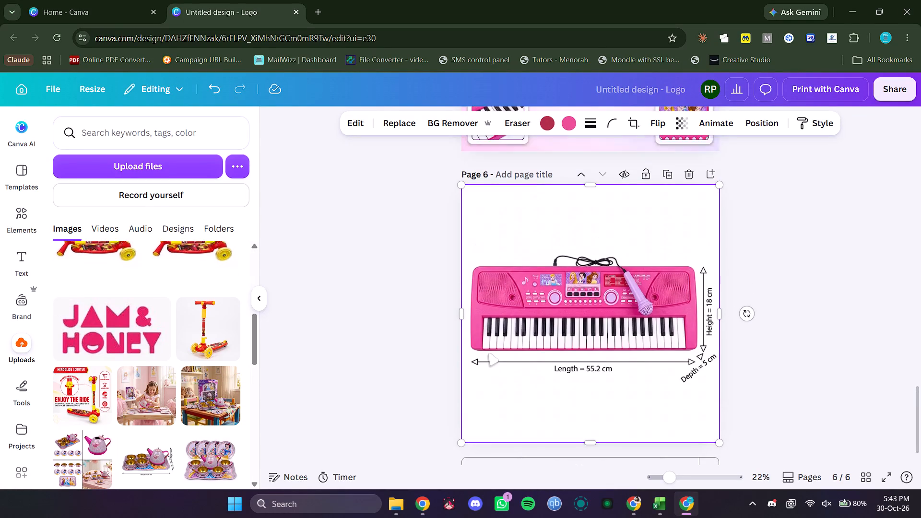
scroll(489, 354, up, 20)
scroll(489, 354, up, 8)
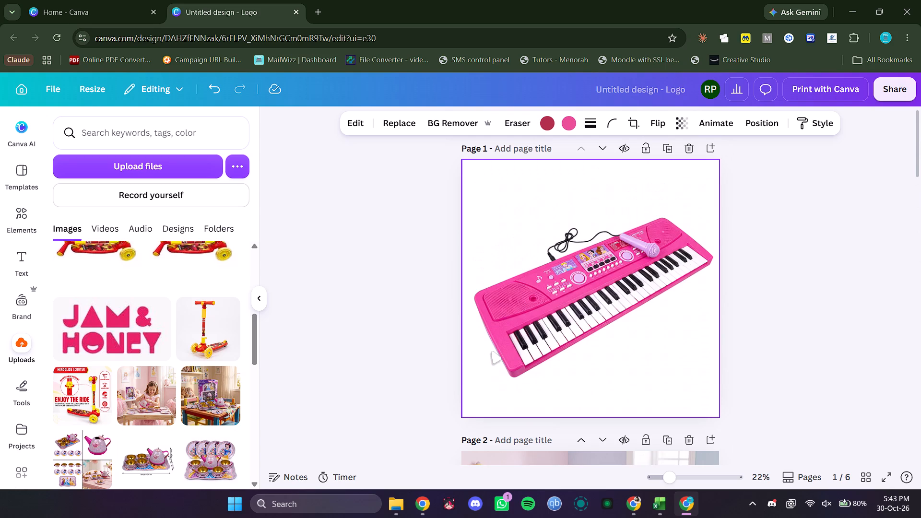
scroll(492, 352, down, 5)
click(111, 326)
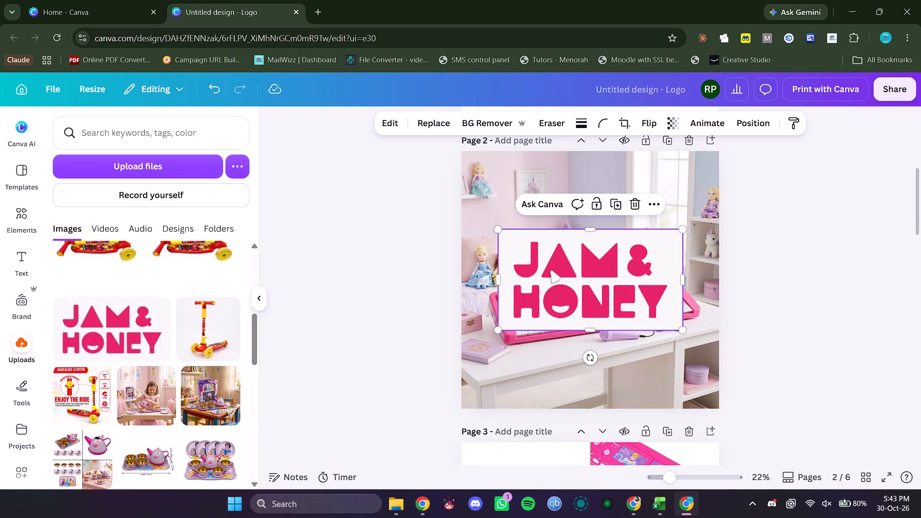
drag(496, 330, 619, 224)
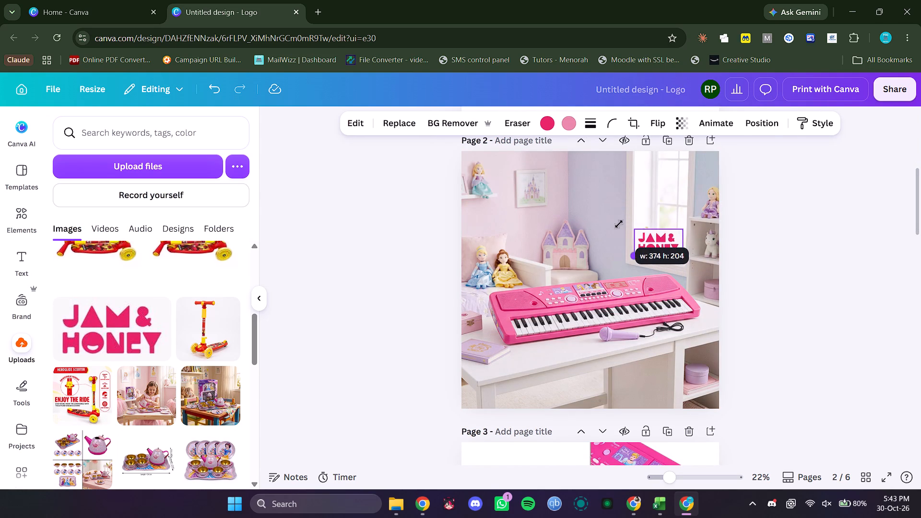
drag(619, 224, 629, 216)
drag(667, 236, 697, 187)
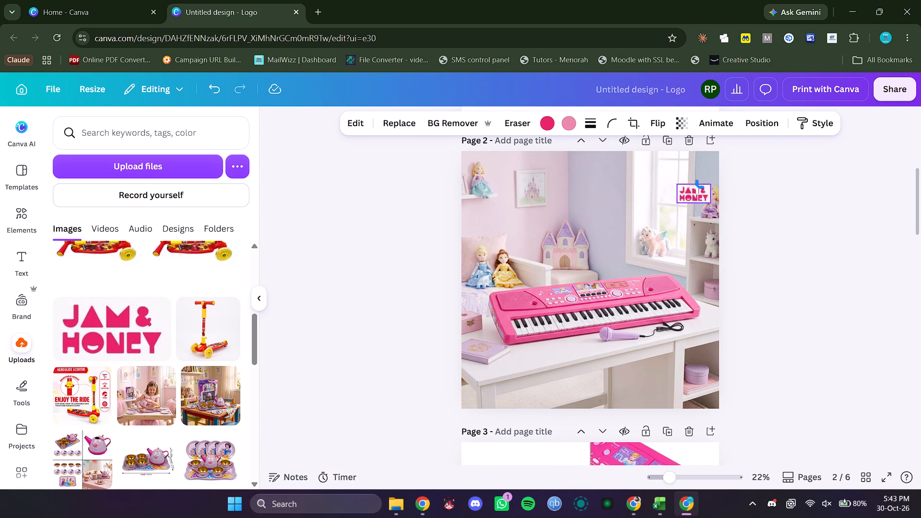
drag(697, 187, 708, 159)
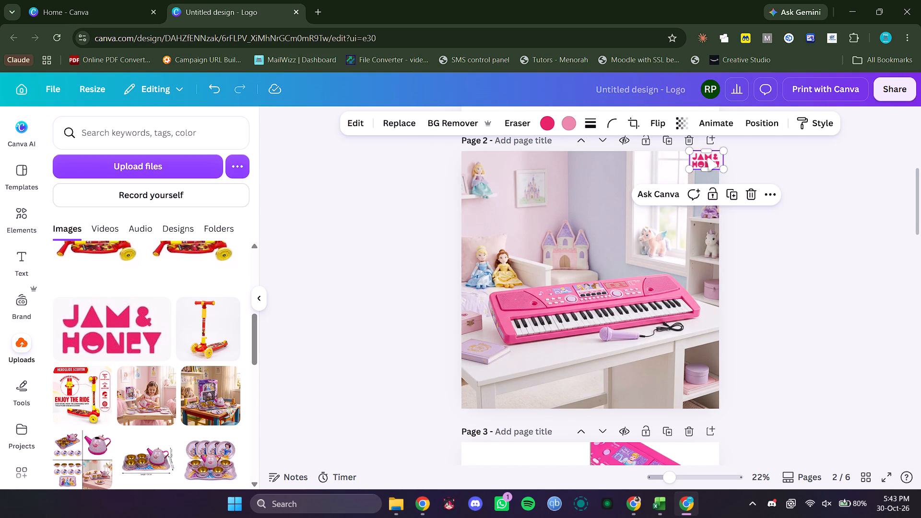
click(708, 159)
click(777, 271)
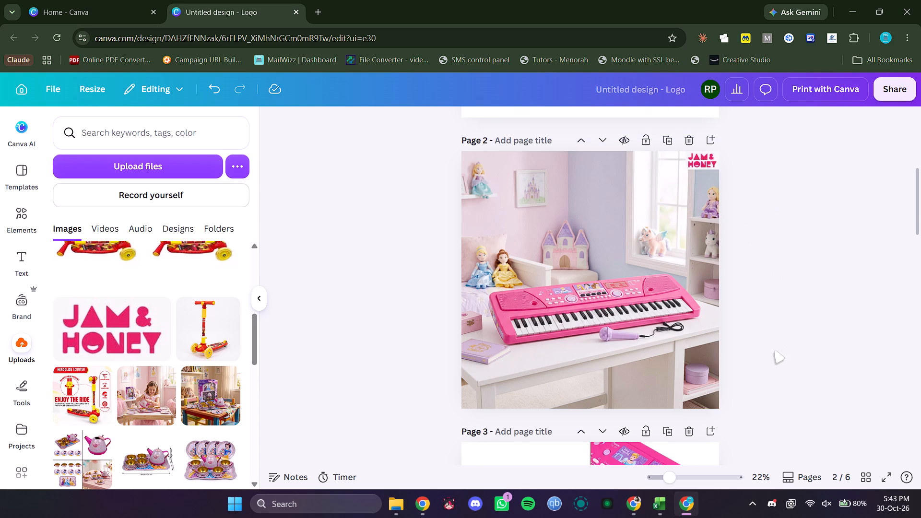
Add the small JAM & HONEY logo to the top-right corner of page 3's four-box collage.
scroll(775, 352, down, 4)
click(125, 329)
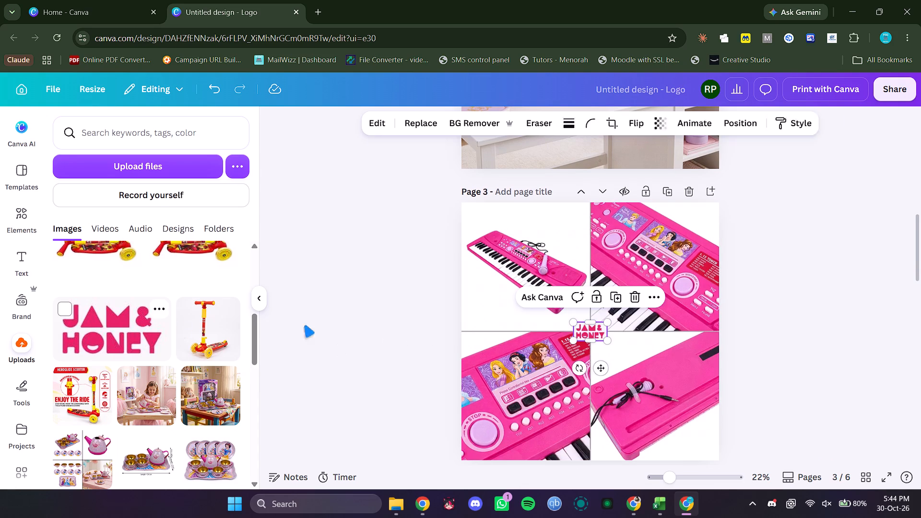
drag(586, 330, 698, 213)
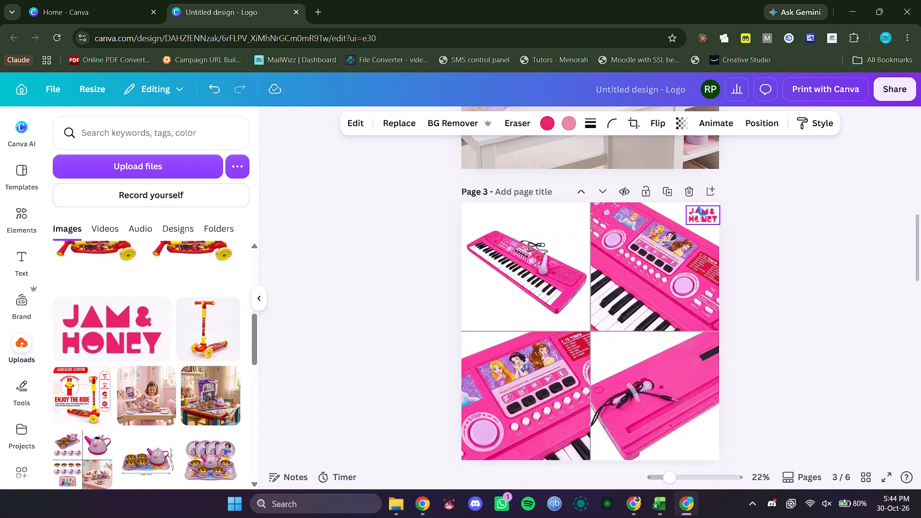
drag(698, 213, 699, 211)
click(790, 322)
Add the small JAM & HONEY logo to the top-right corner of page 4's singing girl image.
scroll(749, 388, down, 3)
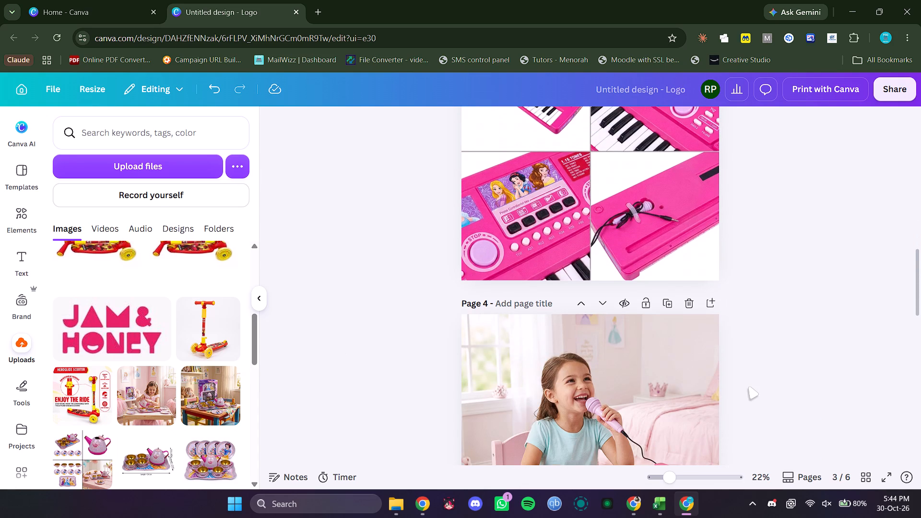
scroll(749, 388, down, 1)
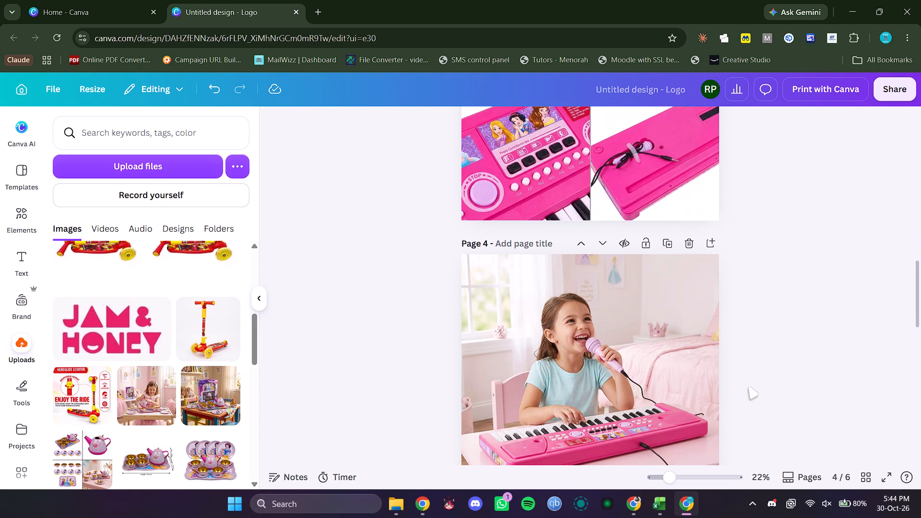
scroll(749, 388, down, 1)
click(125, 322)
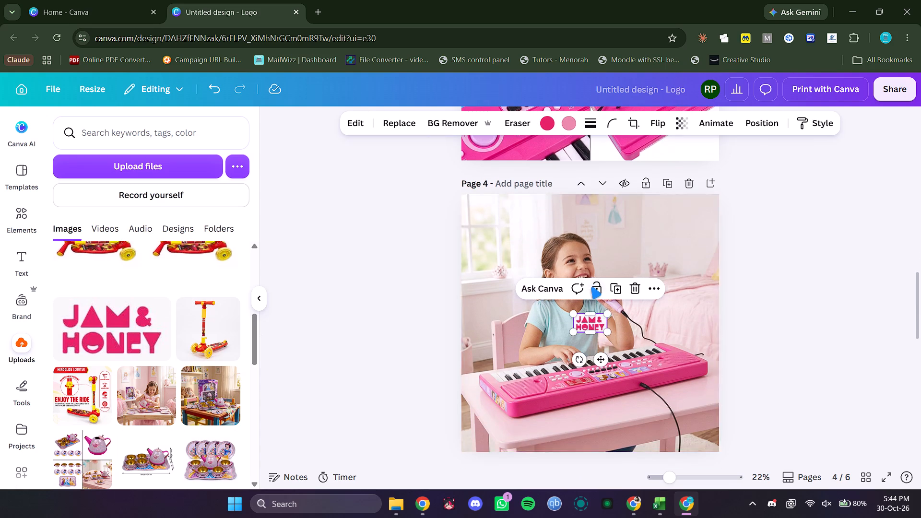
drag(593, 324, 705, 205)
drag(767, 303, 769, 310)
Add the JAM & HONEY logo to the top-right corner of page 5, enlarged to match the purple header's height.
scroll(765, 400, down, 6)
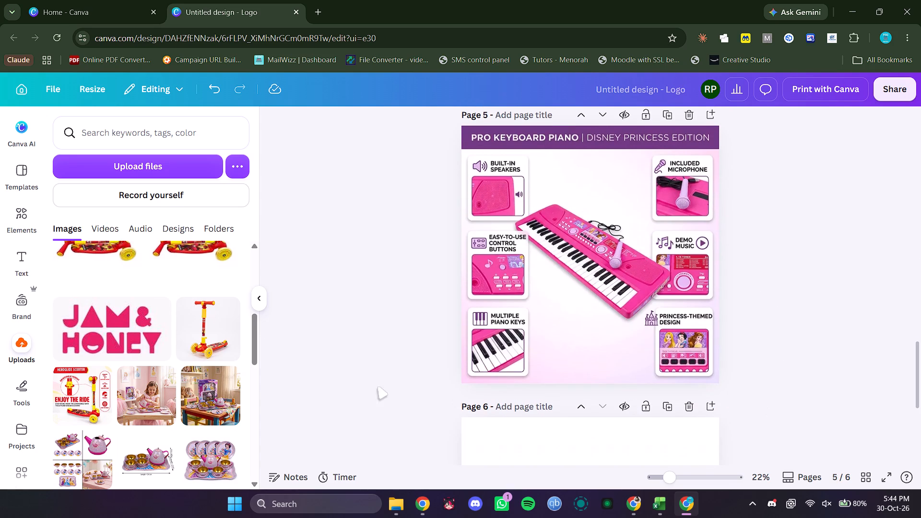
click(133, 325)
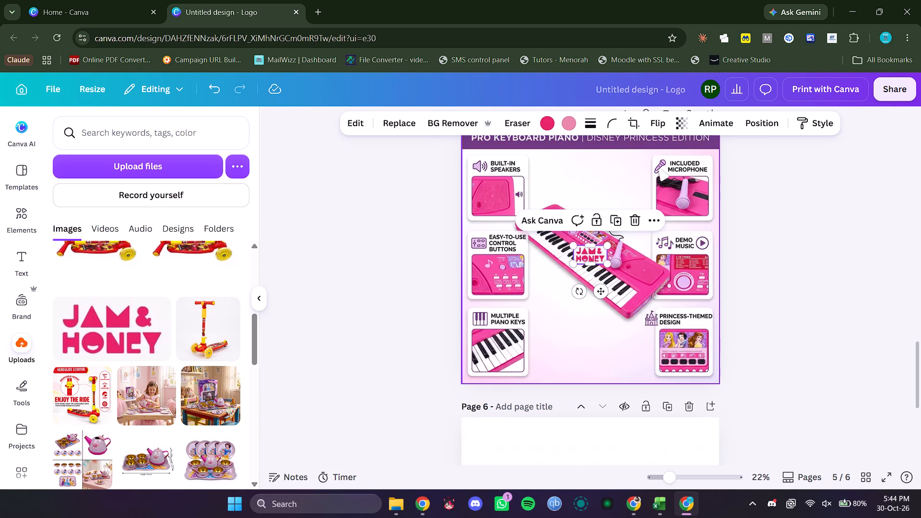
scroll(830, 224, up, 2)
drag(588, 373, 699, 254)
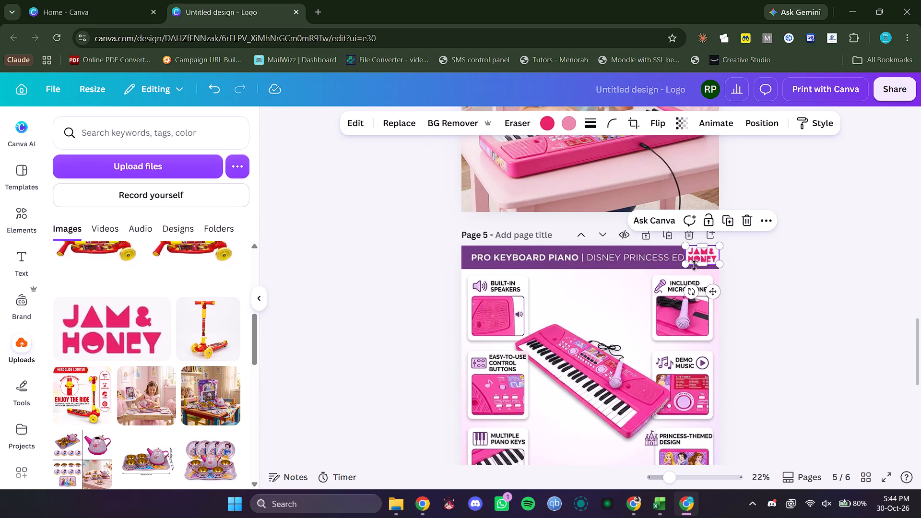
drag(684, 267, 670, 278)
click(827, 278)
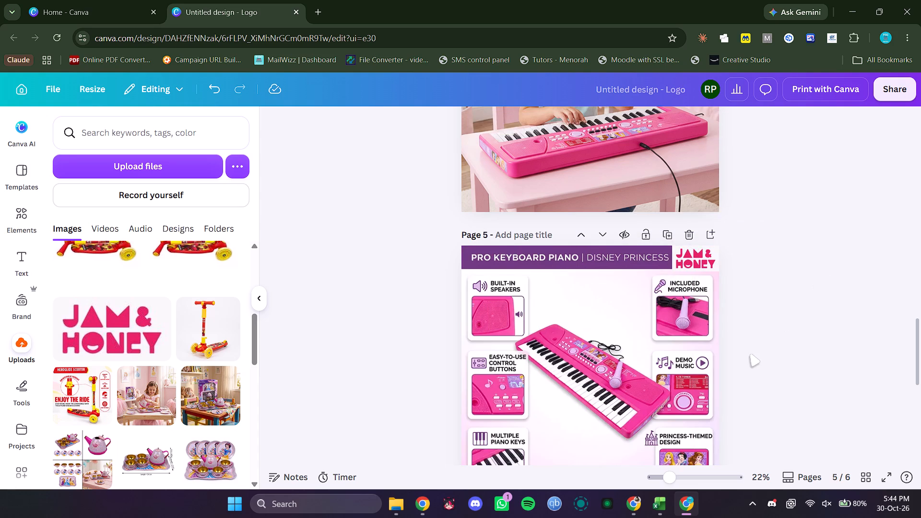
Enlarge the JAM & HONEY logo on page 4 to match page 5's logo, keeping it in the top-right corner.
scroll(750, 355, up, 4)
click(699, 205)
drag(685, 211, 681, 212)
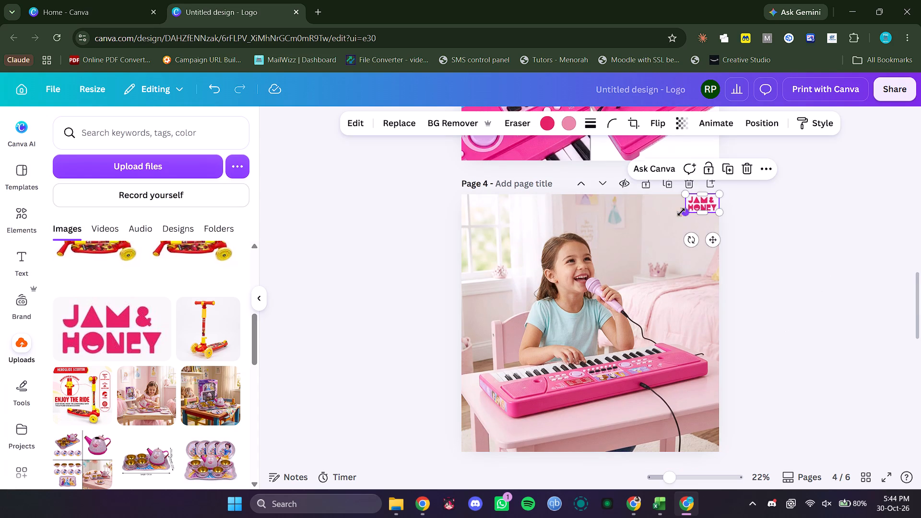
drag(681, 212, 673, 219)
click(814, 247)
scroll(760, 343, up, 2)
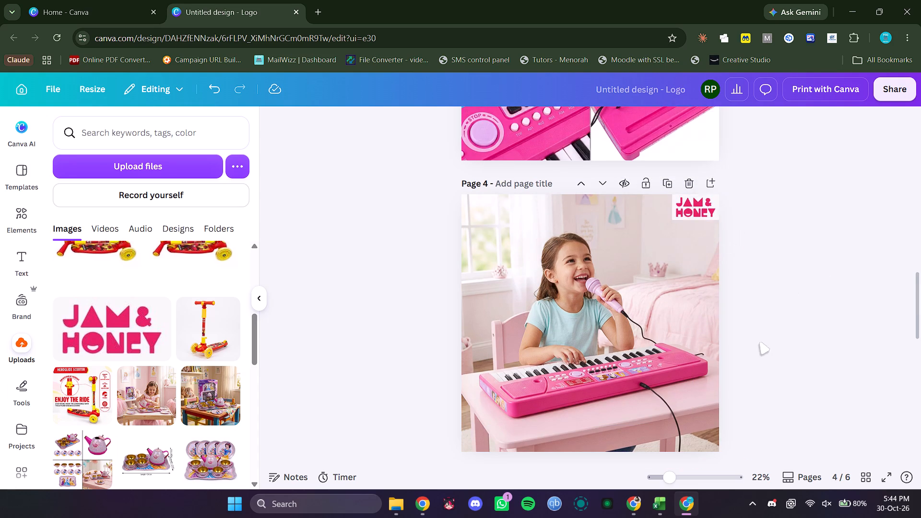
Enlarge the JAM & HONEY logo on page 3's four-box collage to match page 4's logo, keeping it in the top-right corner.
scroll(760, 343, up, 2)
click(703, 153)
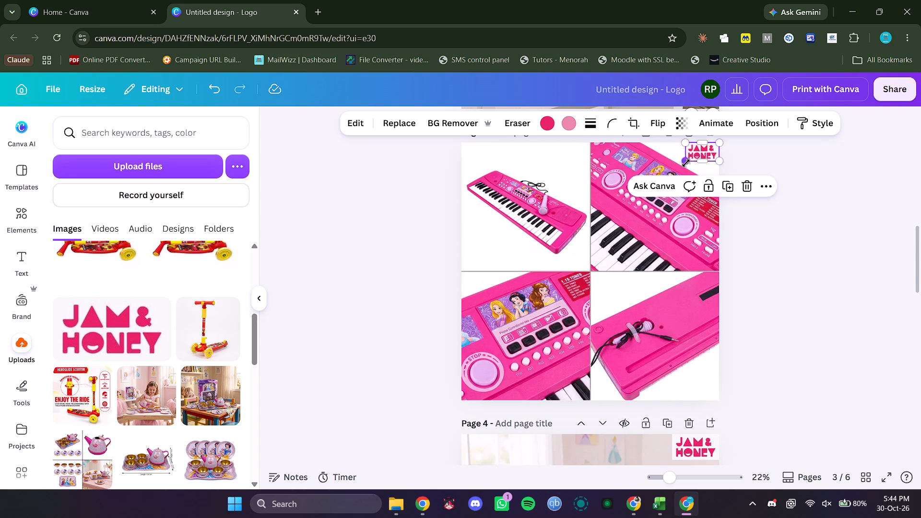
drag(686, 163, 675, 169)
click(804, 211)
Enlarge the JAM & HONEY logo on page 2's desk scene to the same size, keeping it in the top-right corner.
scroll(810, 317, up, 3)
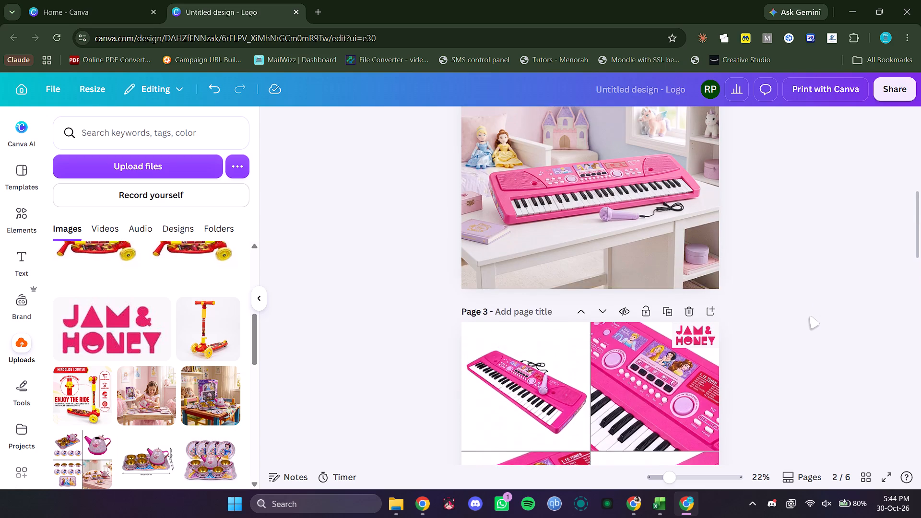
scroll(810, 317, up, 2)
click(700, 168)
drag(688, 169, 677, 177)
drag(779, 245, 780, 252)
Add the JAM & HONEY logo to page 6's keyboard dimensions image and snap it into the page's top-right corner.
scroll(808, 409, down, 8)
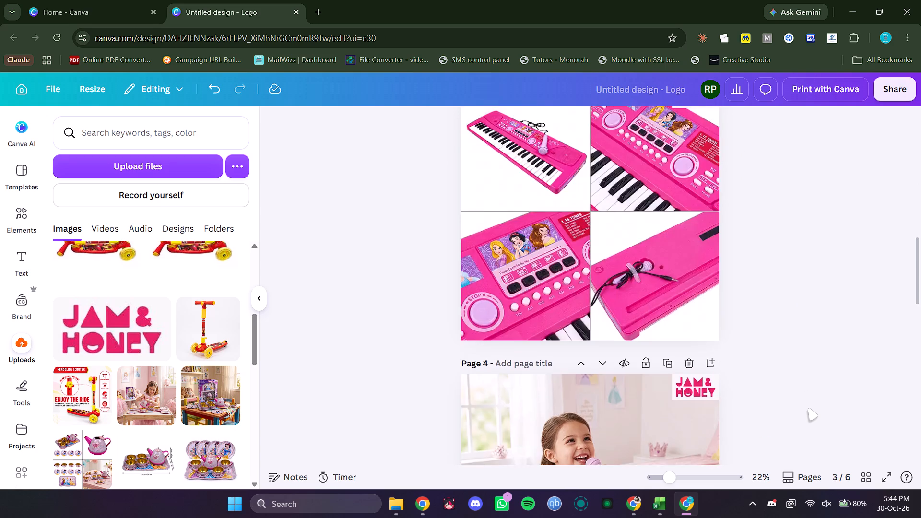
scroll(808, 409, down, 13)
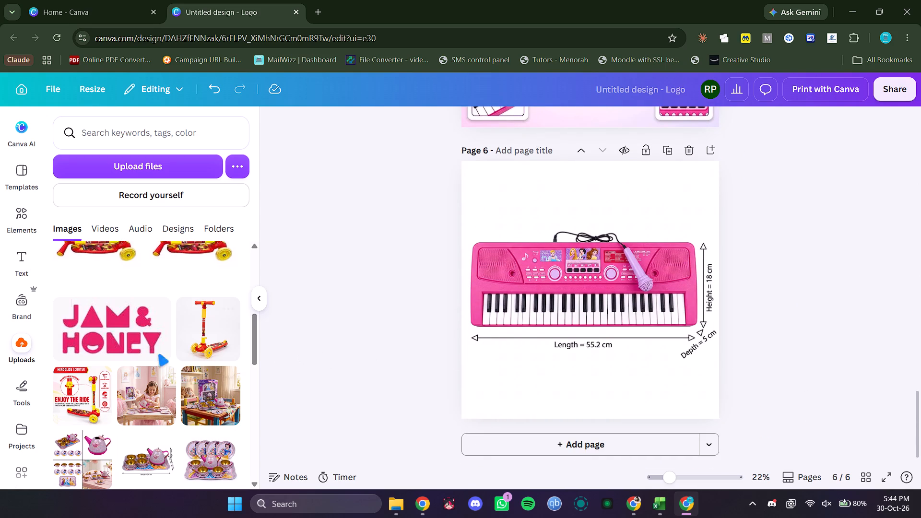
click(128, 332)
drag(588, 285, 663, 185)
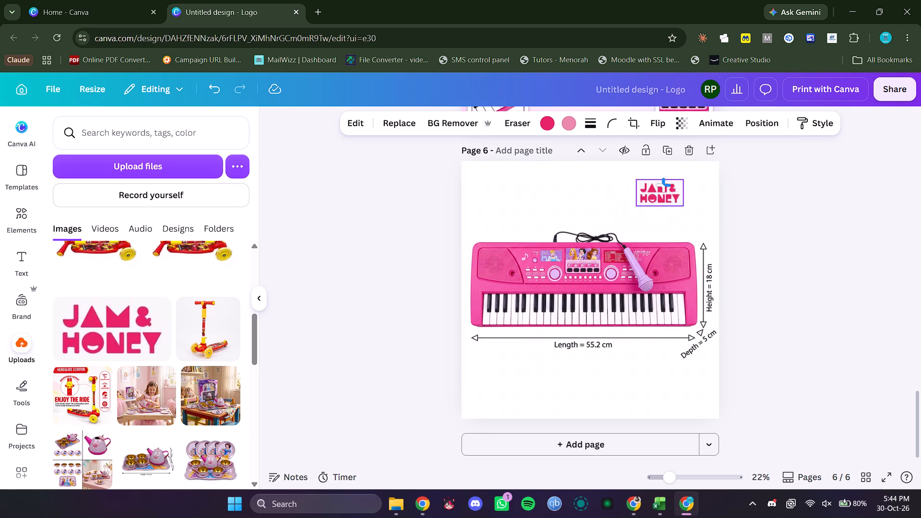
drag(663, 185, 689, 171)
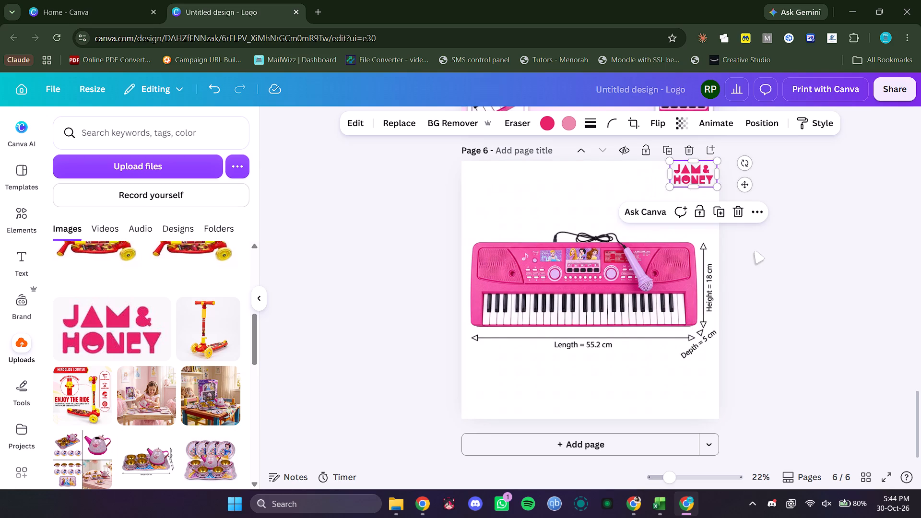
click(701, 173)
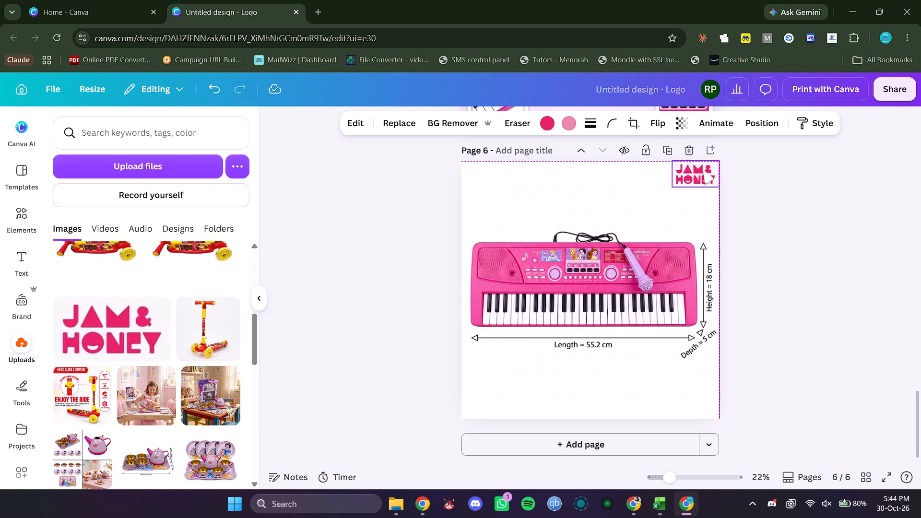
click(806, 312)
scroll(795, 337, down, 4)
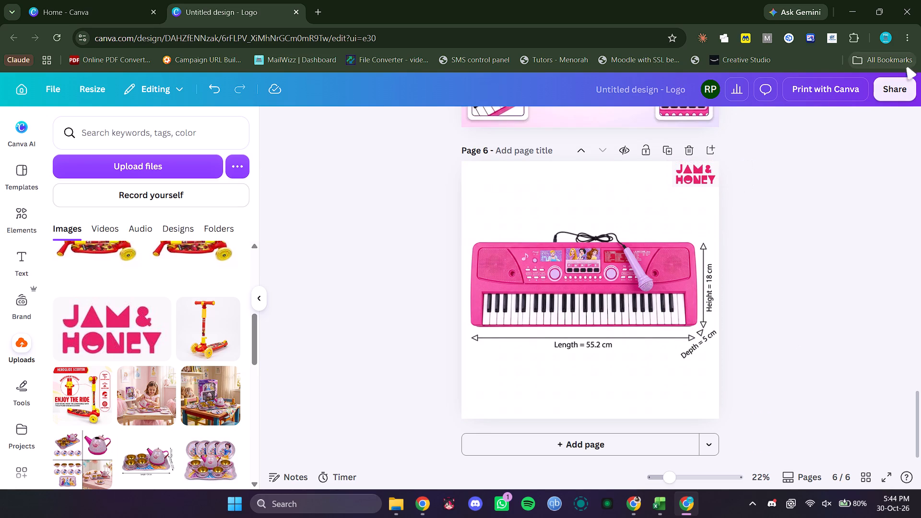
Copy the product folder's name from File Explorer and rename the Canva design as KD 500-JH-PR.
click(394, 505)
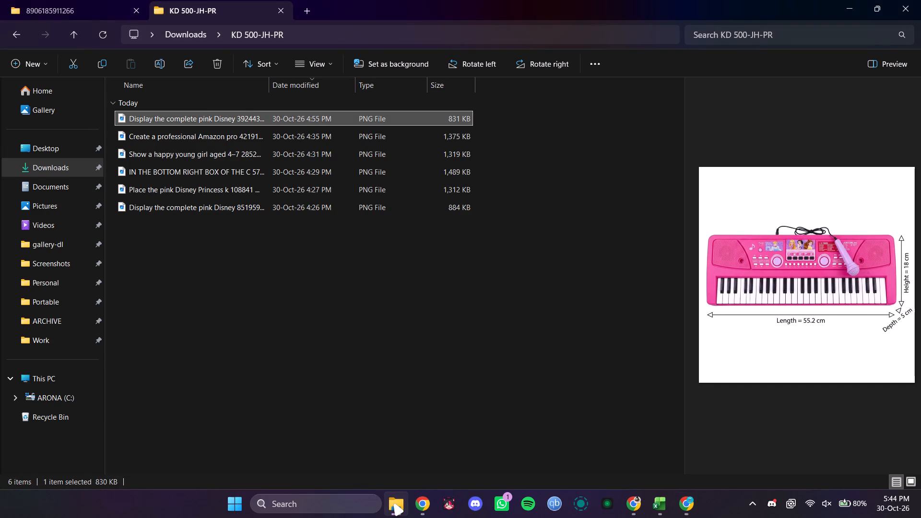
click(318, 32)
click(312, 32)
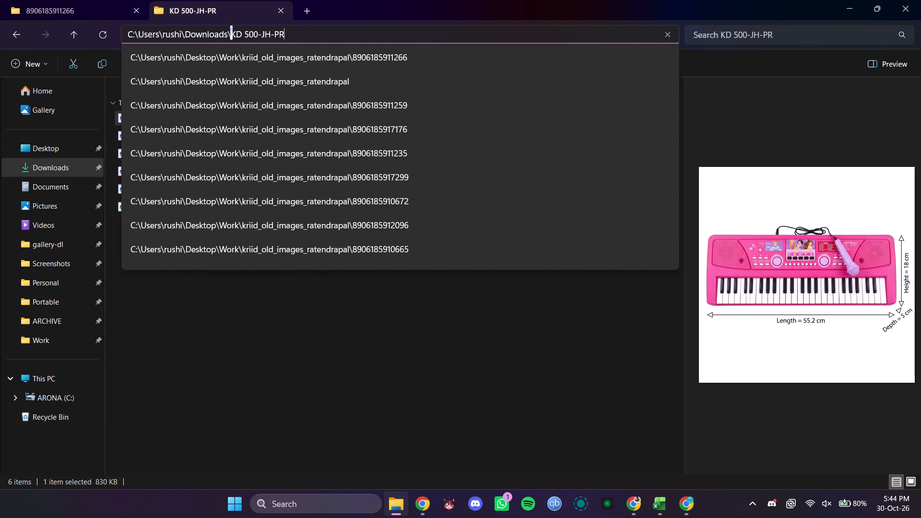
drag(231, 32, 290, 31)
right_click(279, 29)
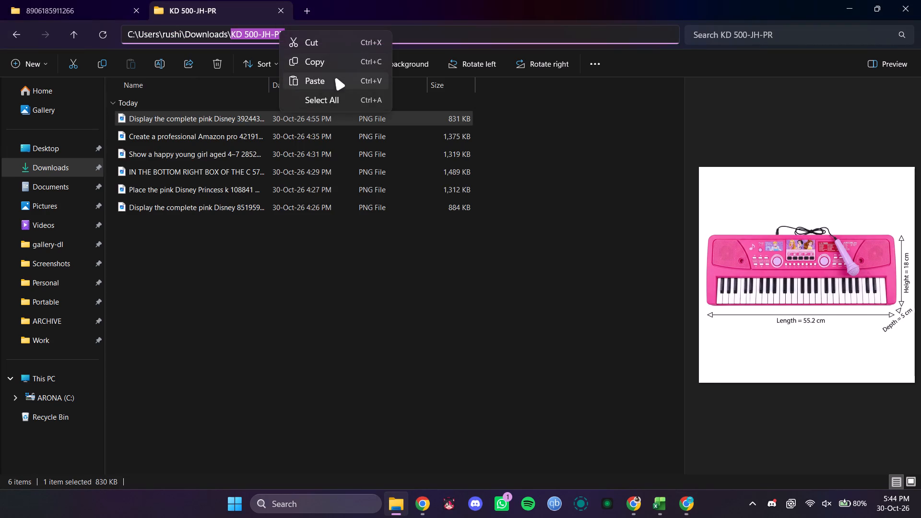
click(337, 65)
click(680, 508)
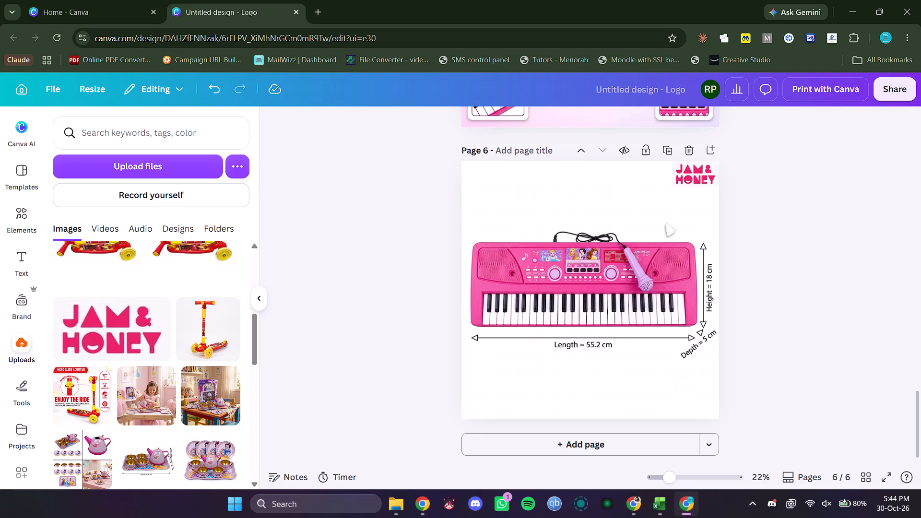
click(641, 92)
key(ctrl+v)
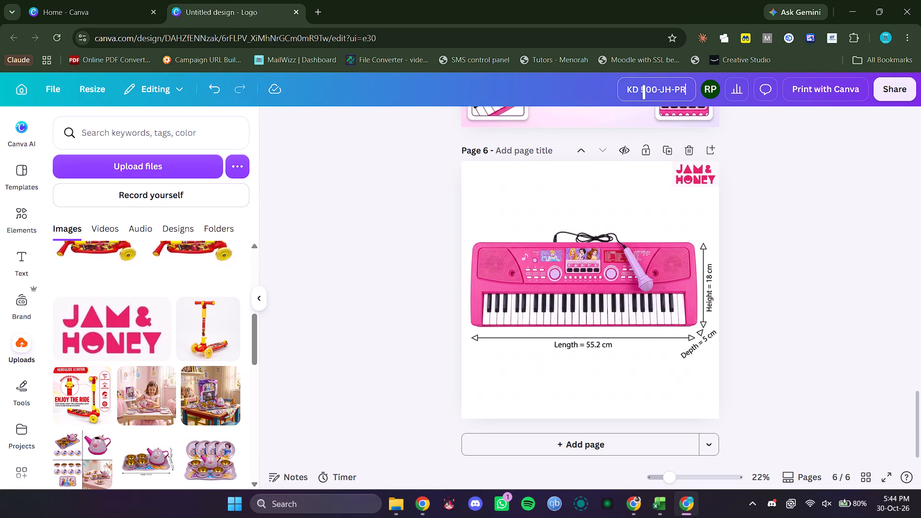
click(876, 153)
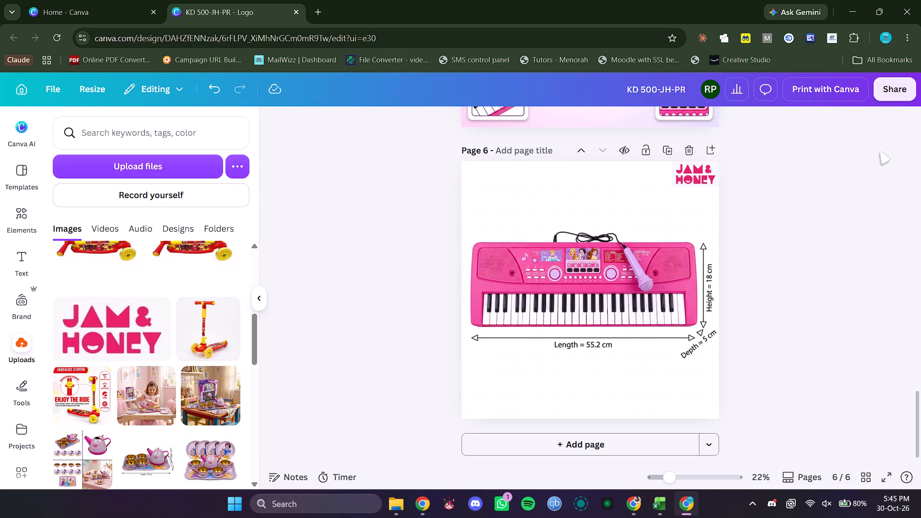
Download all pages of the design as PNG at 2,000 × 2,000 px.
click(890, 94)
click(718, 366)
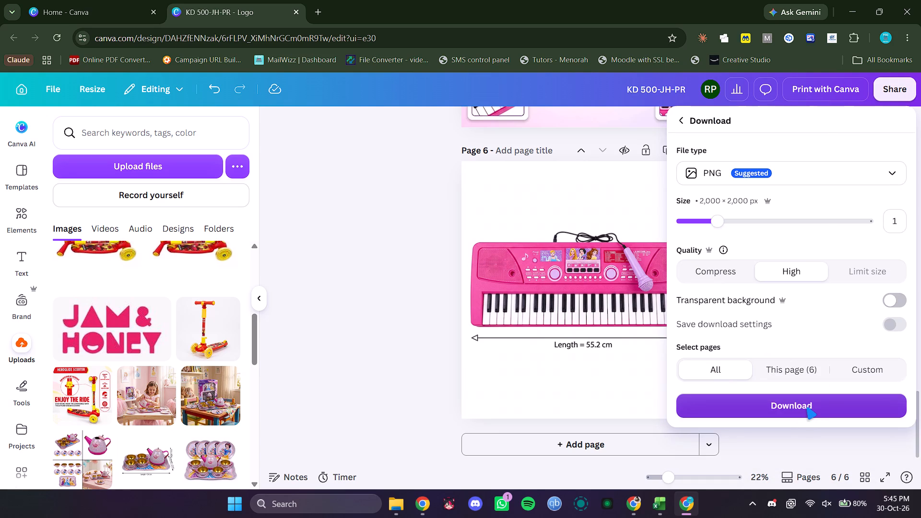
click(807, 408)
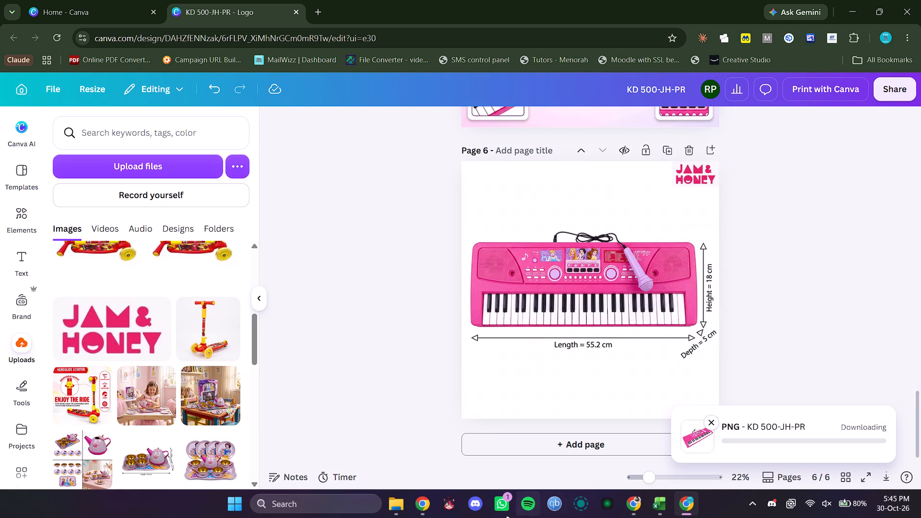
Switch to File Explorer and delete the KD 500-JH-PR source folder from Downloads.
click(398, 512)
click(192, 34)
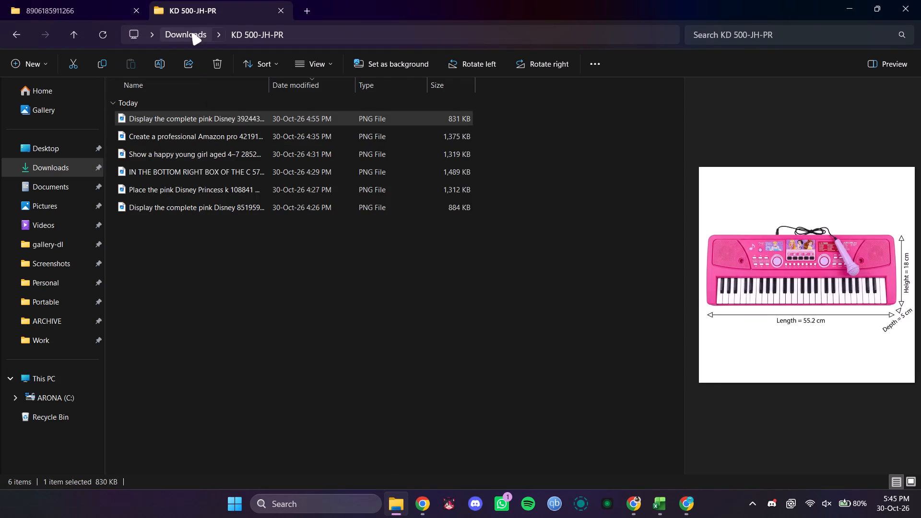
click(214, 63)
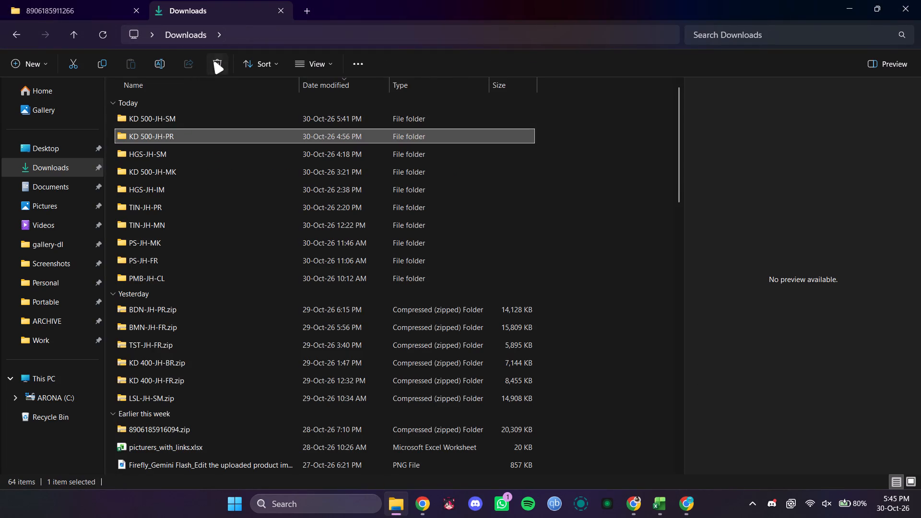
Open the KD 500-JH-SM folder in Downloads.
click(165, 120)
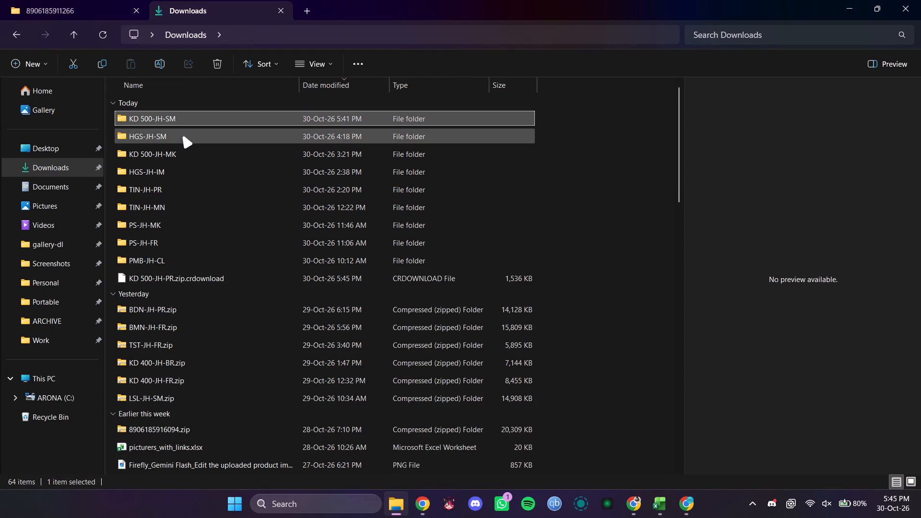
click(175, 115)
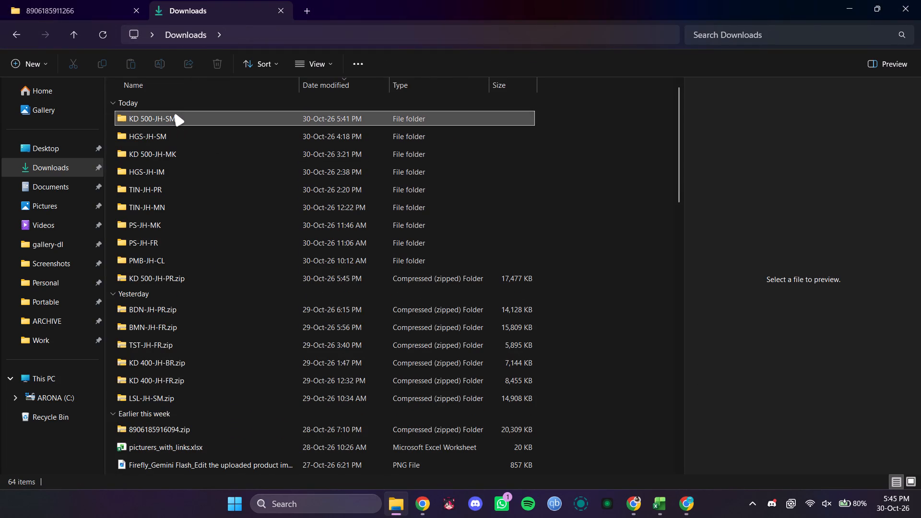
double_click(208, 117)
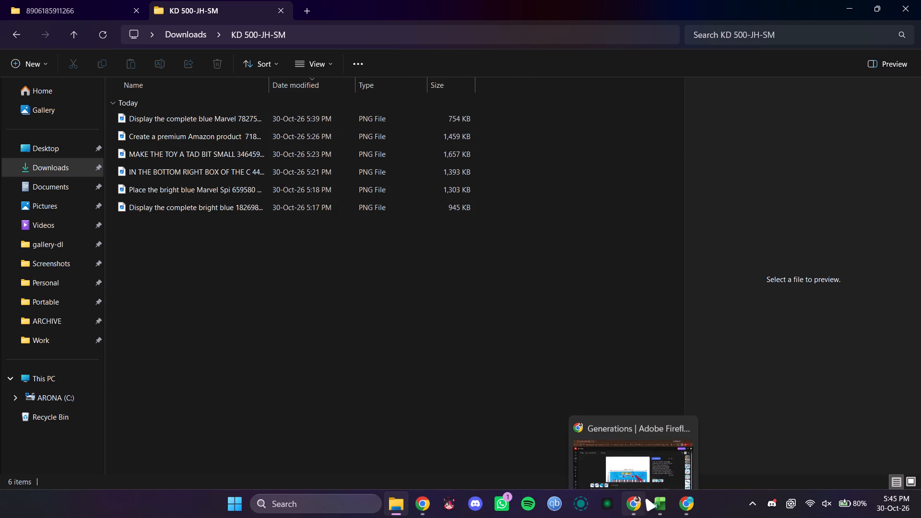
Return to Canva, close the finished KD 500-JH-PR design and create a new 2000 × 2000 px Logo design.
click(683, 503)
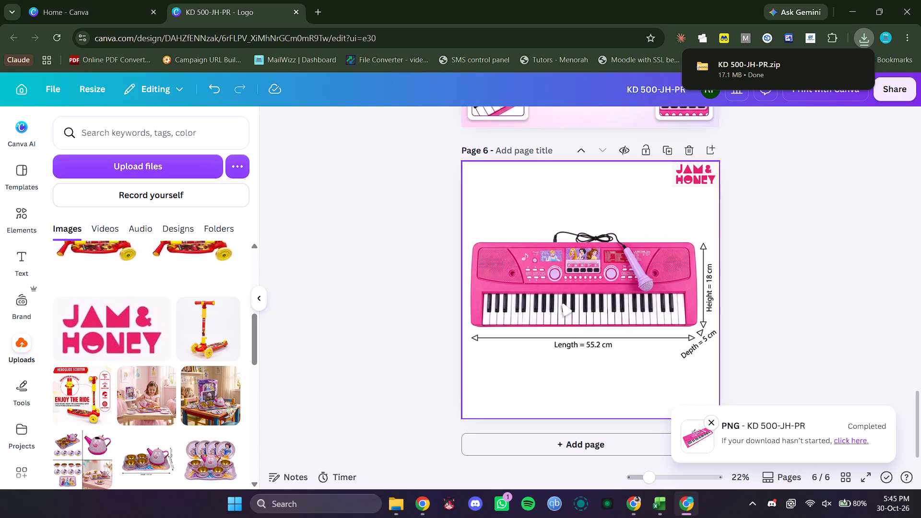
click(295, 12)
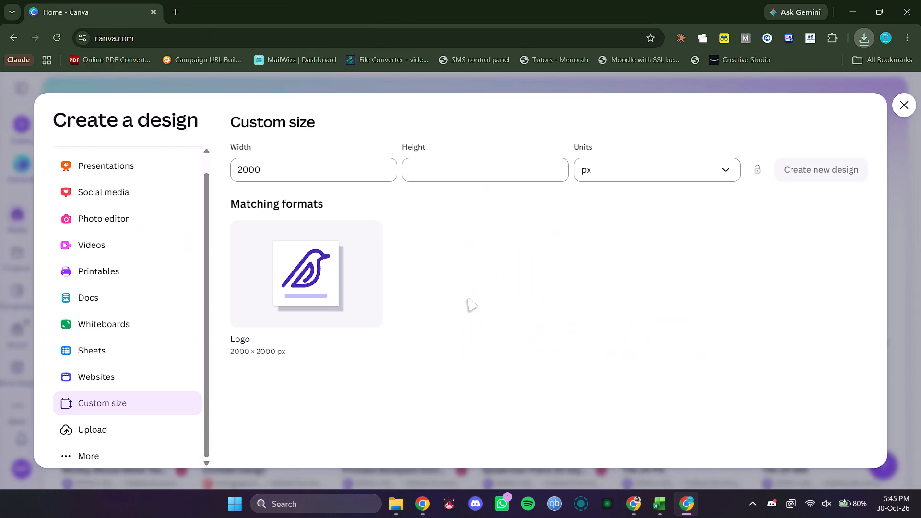
click(304, 288)
Place the complete bright blue keyboard image from the KD 500-JH-SM folder on page 1 and enlarge it to fill the page.
click(399, 509)
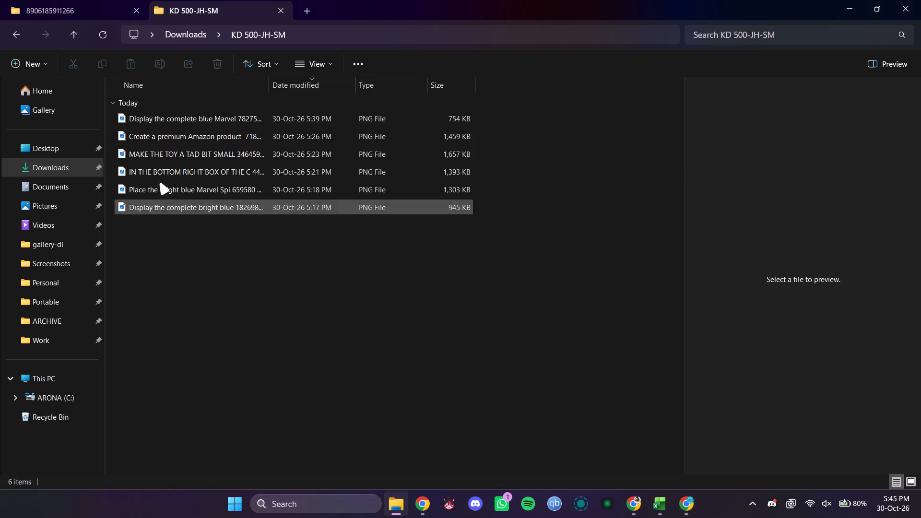
click(170, 208)
drag(177, 204, 572, 382)
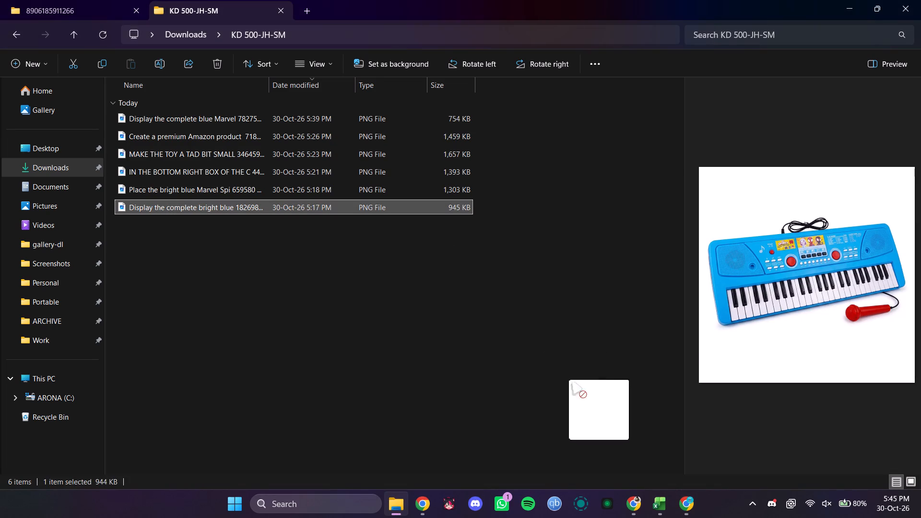
drag(572, 382, 463, 273)
click(463, 273)
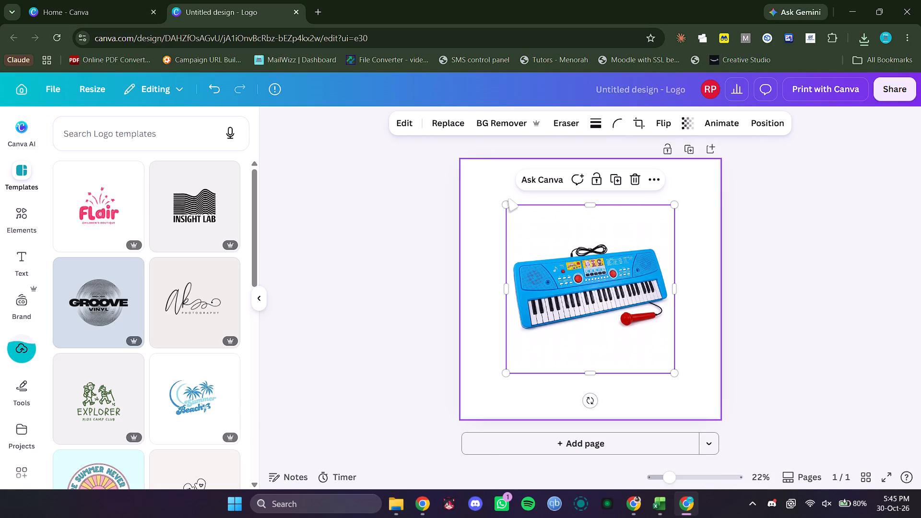
drag(506, 207, 459, 165)
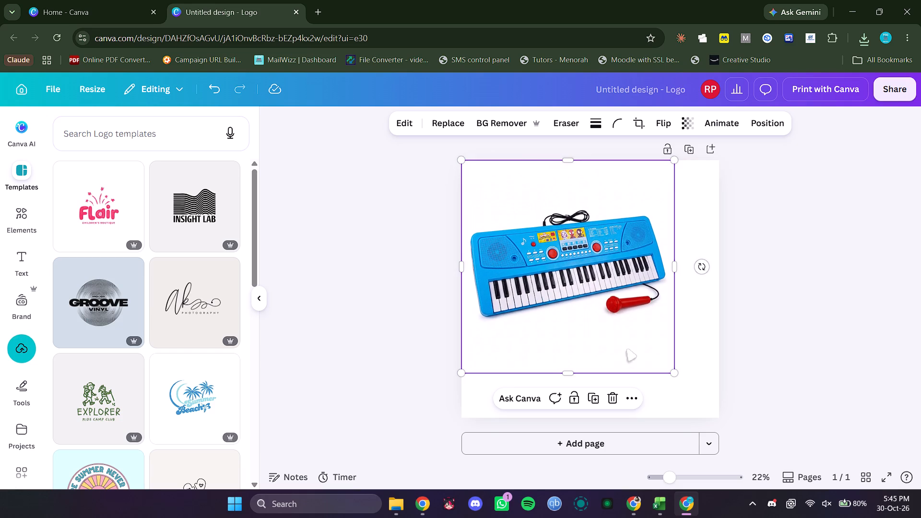
drag(673, 368, 711, 413)
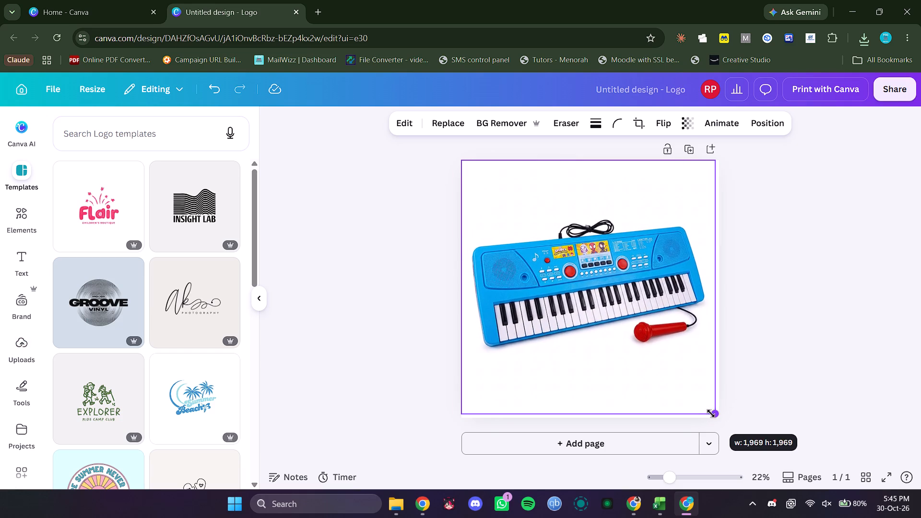
drag(711, 413, 712, 414)
Add page 2, place the "Place the bright blue Marvel Spi" bedroom image from the KD 500-JH-SM folder and enlarge it to fill the page.
click(686, 448)
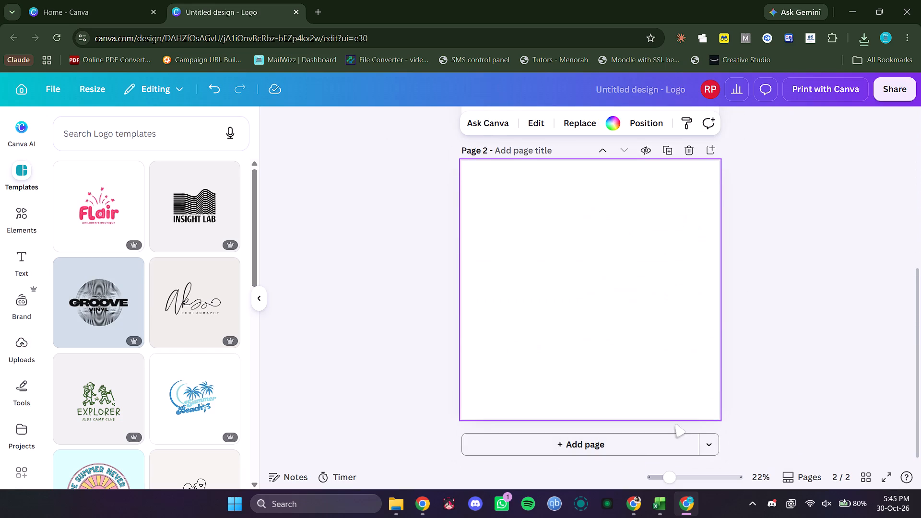
click(393, 517)
click(192, 190)
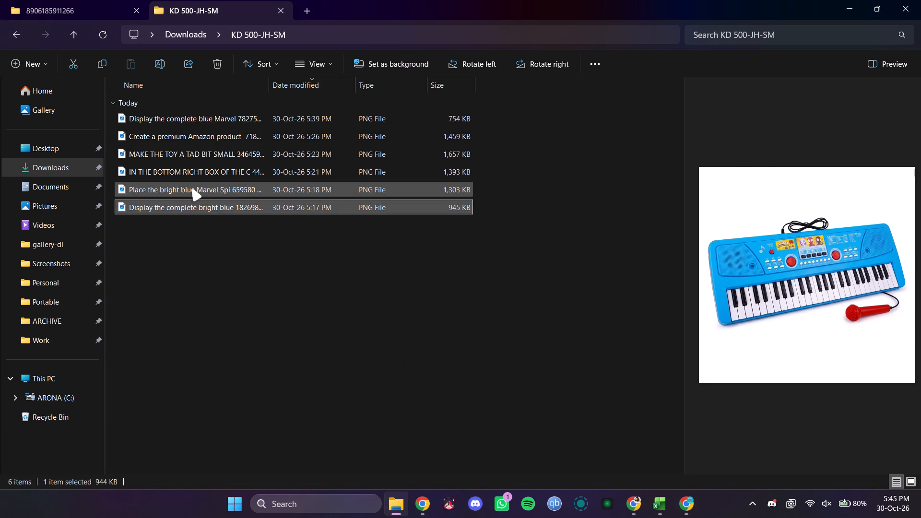
drag(192, 190, 648, 424)
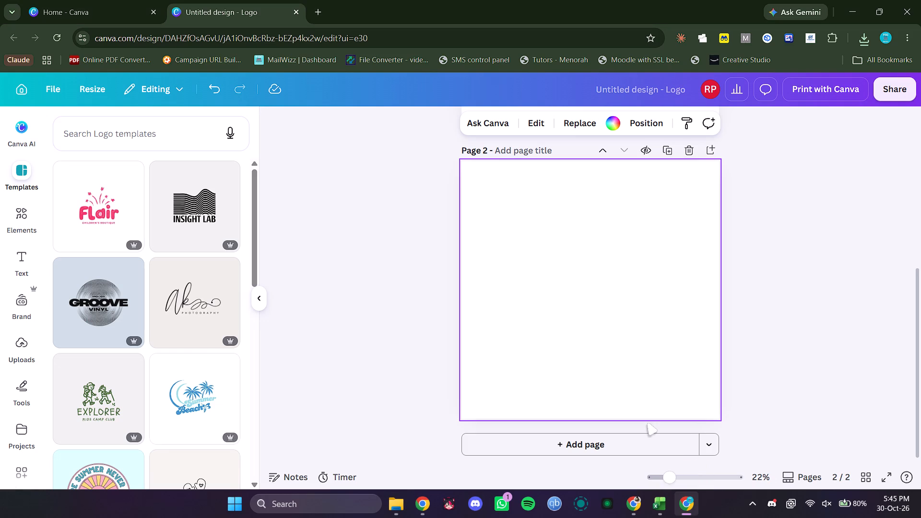
drag(648, 424, 586, 305)
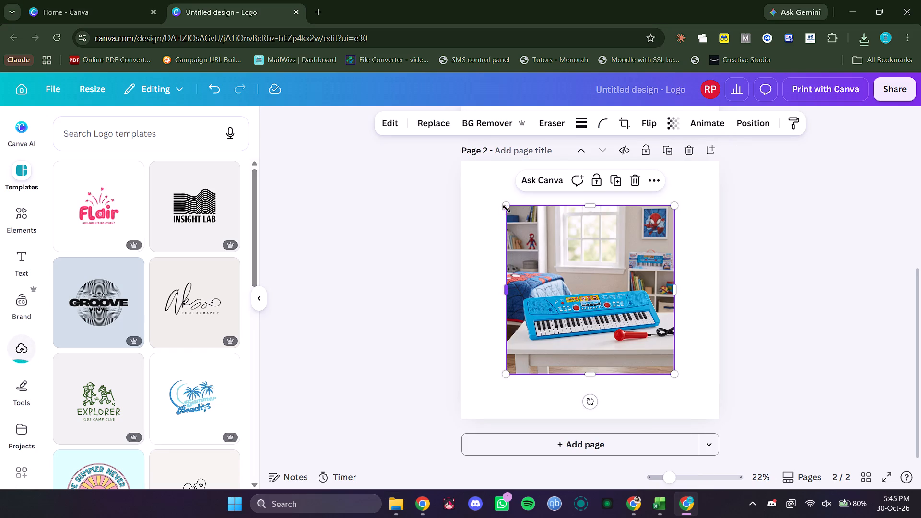
drag(506, 207, 463, 161)
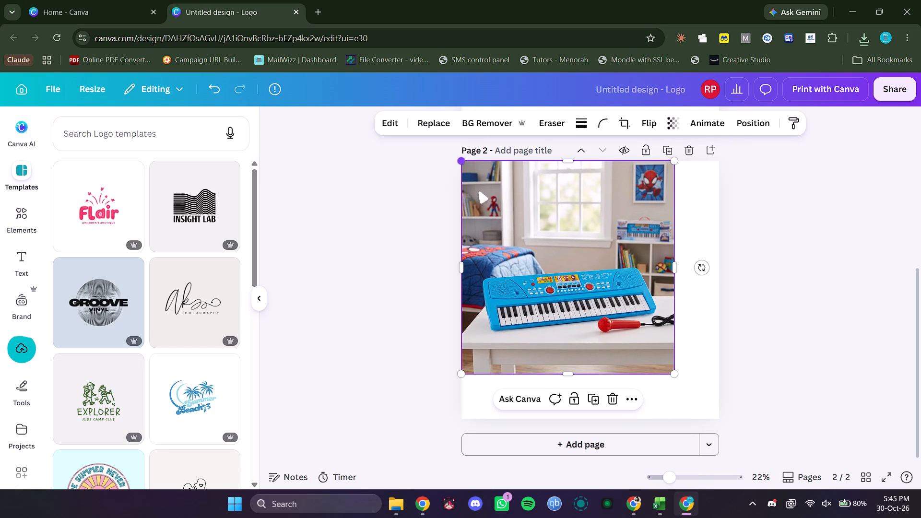
drag(675, 374, 714, 420)
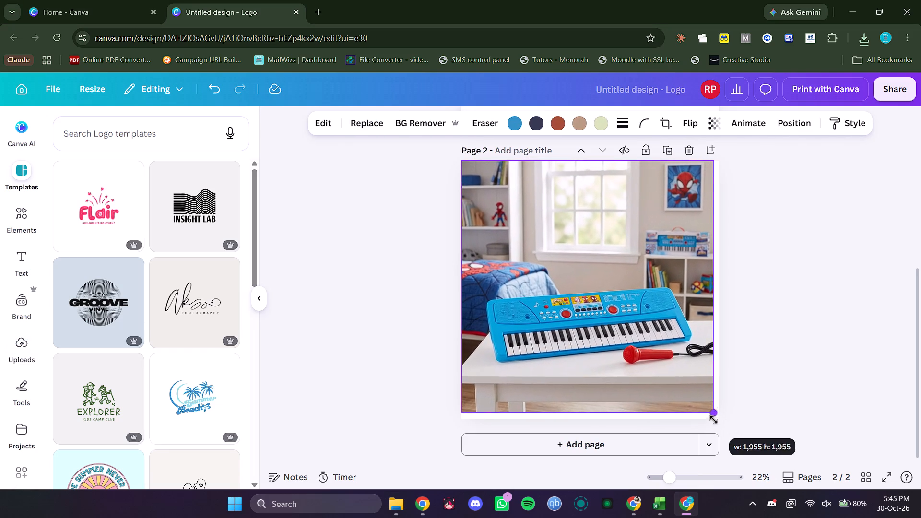
drag(714, 420, 717, 423)
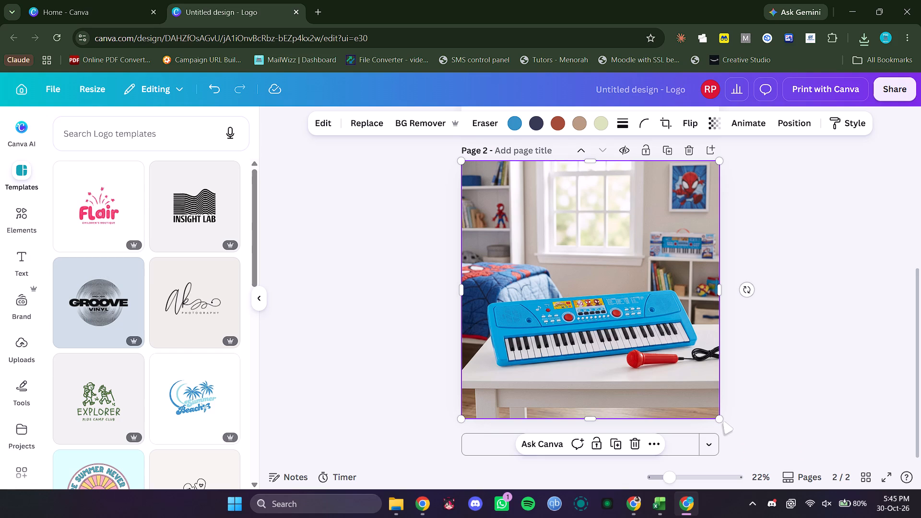
Add page 3, place the four-box keyboard collage "IN THE BOTTOM RIGHT BOX" from the KD 500-JH-SM folder and enlarge it to fill the page.
scroll(755, 405, down, 4)
click(675, 440)
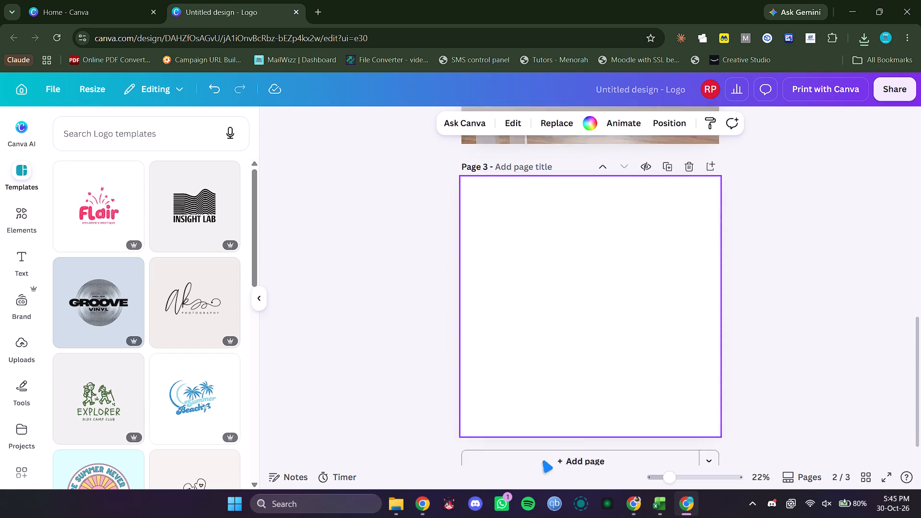
click(397, 498)
click(192, 170)
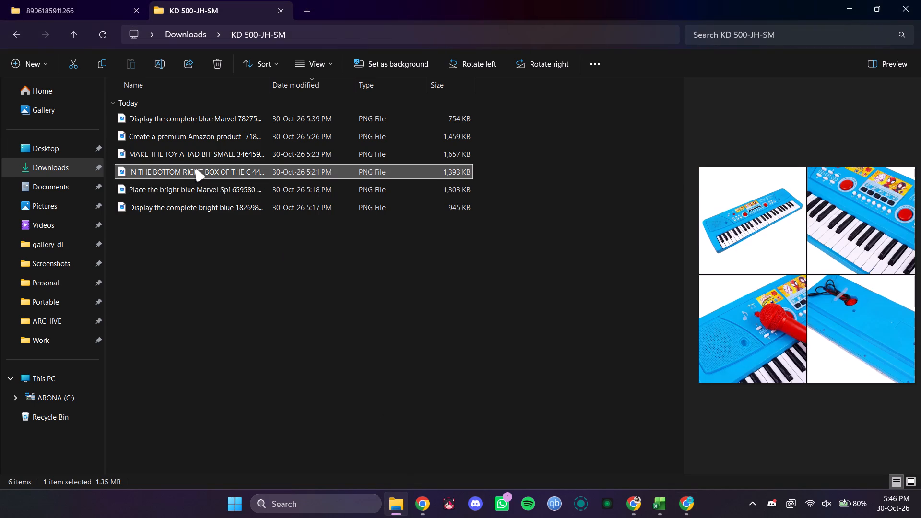
drag(195, 170, 605, 331)
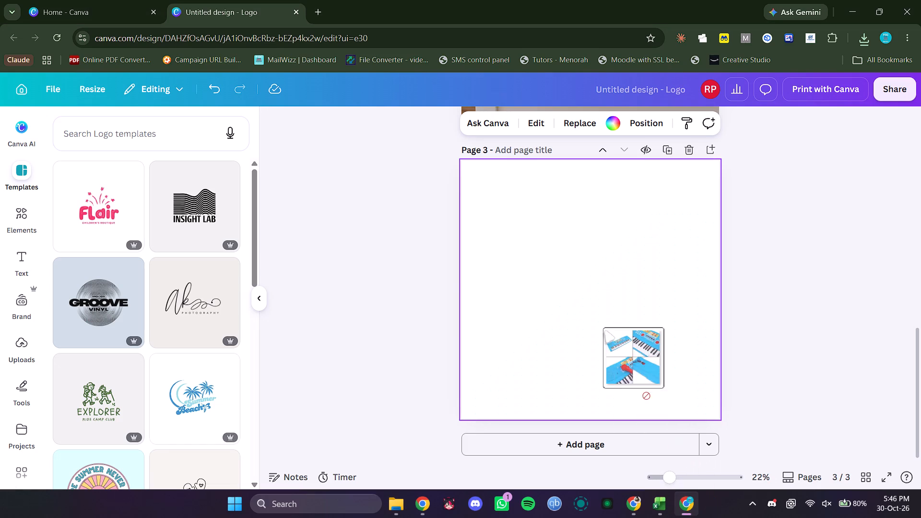
drag(605, 331, 598, 323)
drag(506, 202, 490, 189)
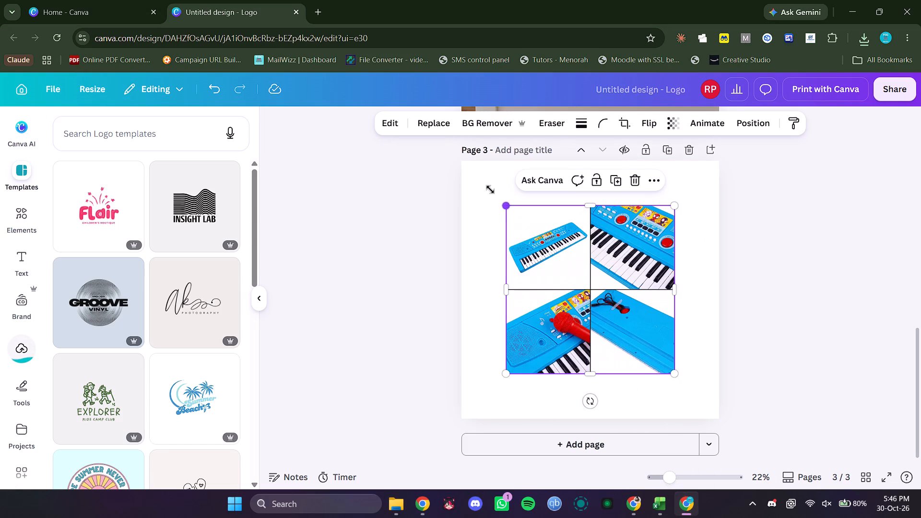
drag(490, 189, 464, 155)
drag(673, 374, 713, 422)
click(799, 373)
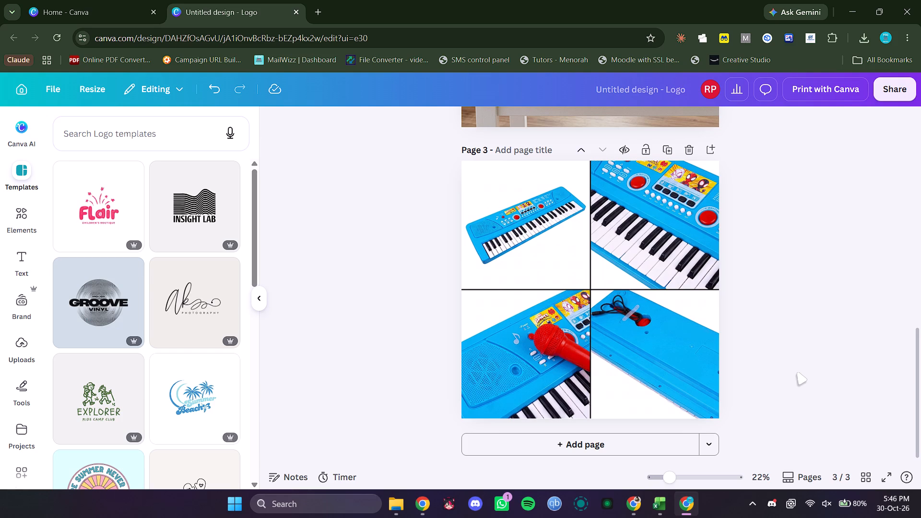
click(591, 437)
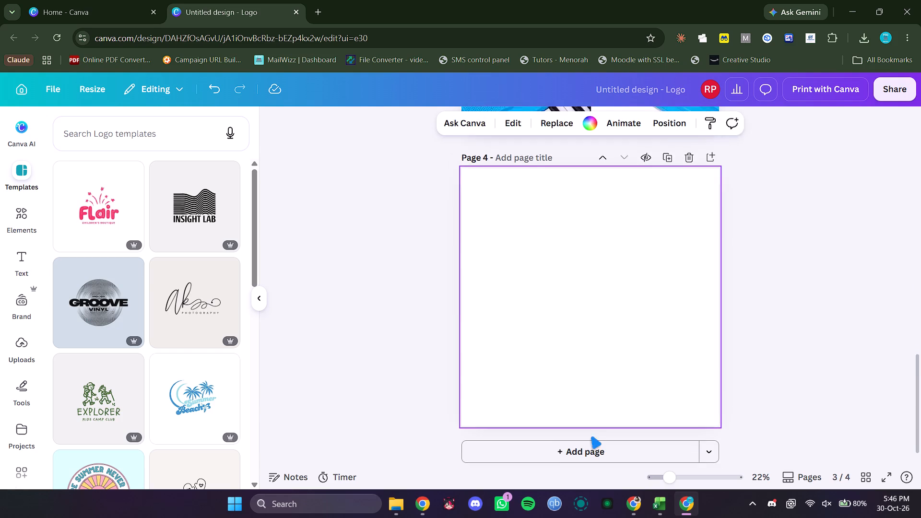
click(392, 505)
click(196, 155)
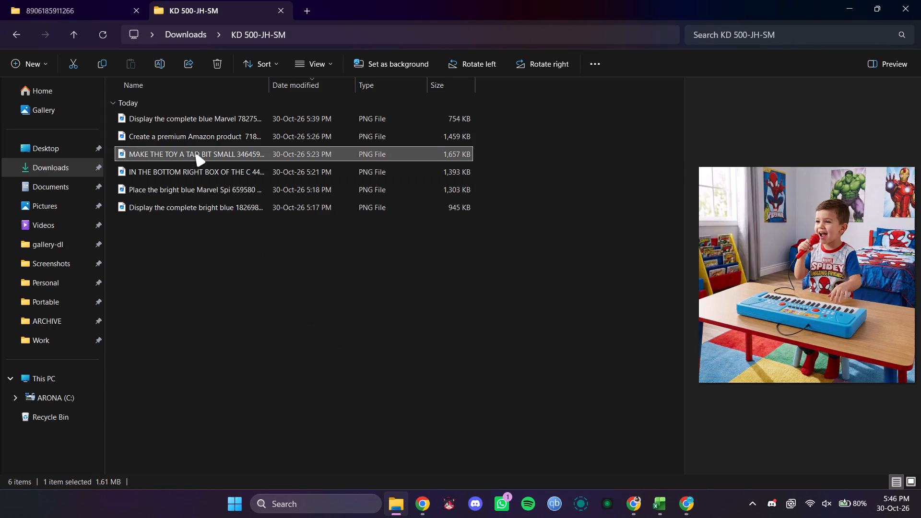
drag(191, 153, 686, 498)
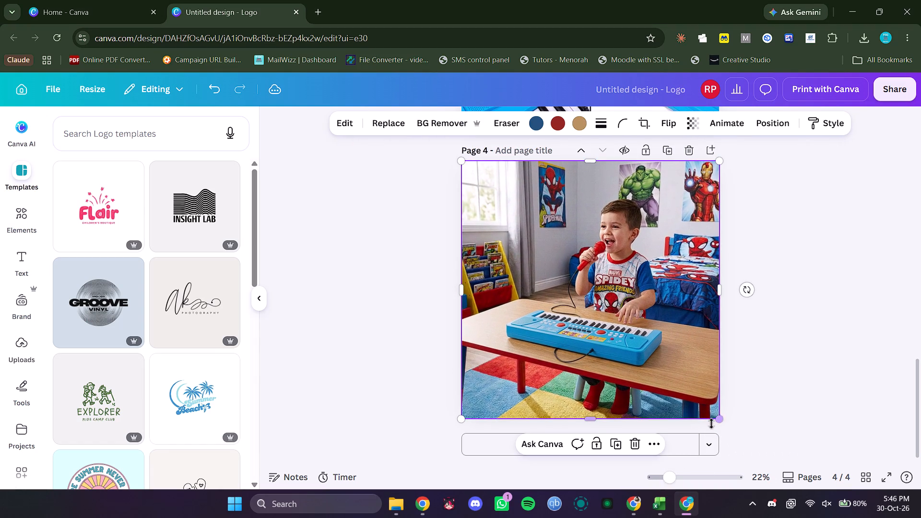
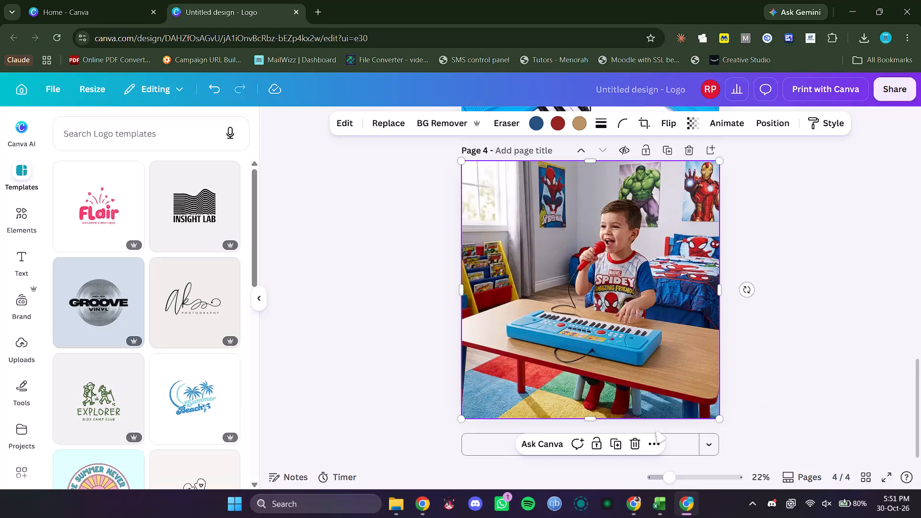
Add page 5, place the "Create a premium Amazon product" infographic from the KD 500-JH-SM folder and enlarge it to fill the page.
click(676, 444)
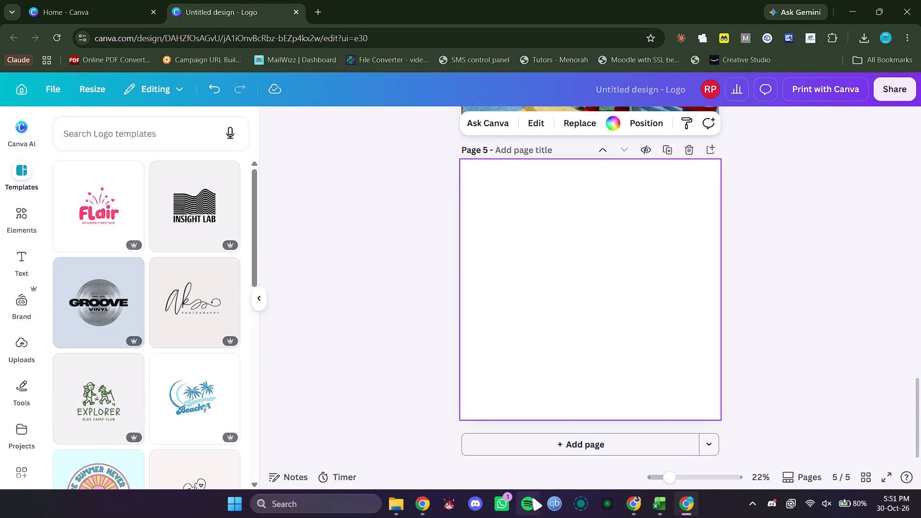
click(400, 503)
click(183, 131)
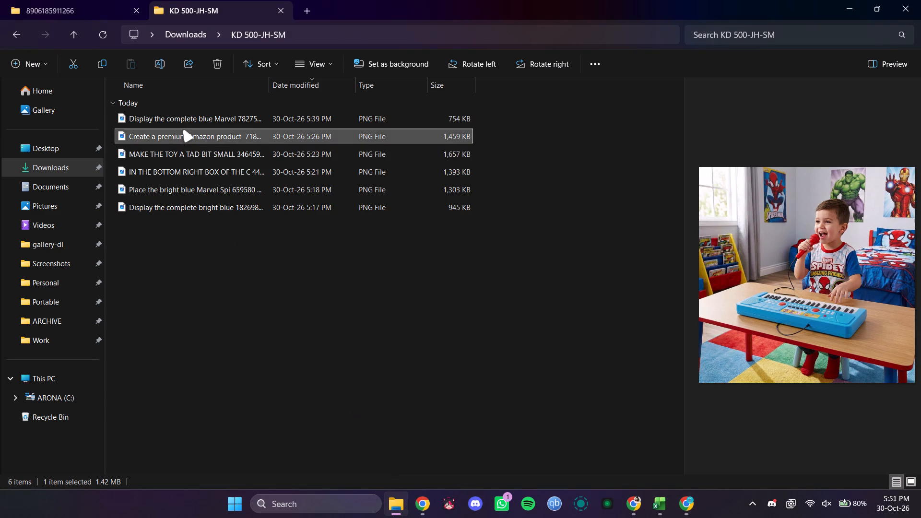
drag(183, 131, 612, 336)
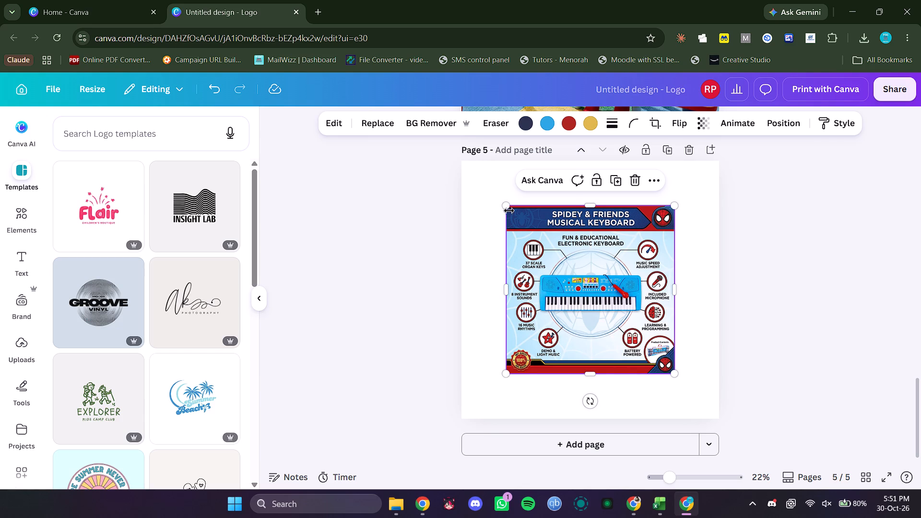
drag(506, 206, 458, 166)
drag(673, 373, 691, 389)
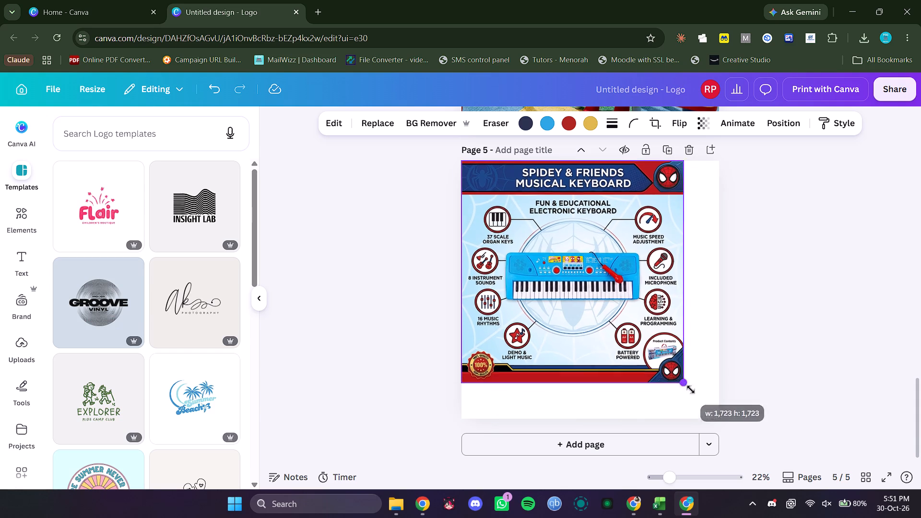
drag(691, 389, 718, 416)
click(792, 391)
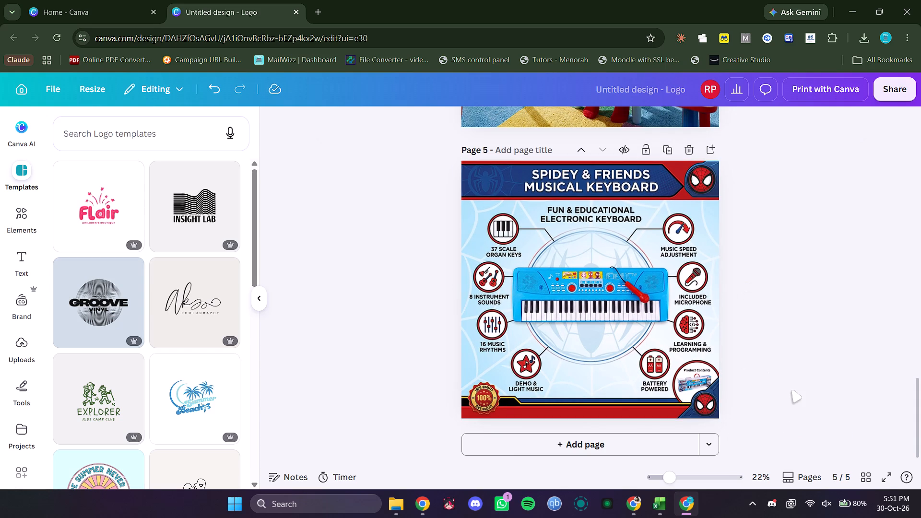
Add page 6, place the "Display the complete blue Marvel" dimensions image from the KD 500-JH-SM folder and enlarge it to fill the page.
scroll(792, 391, down, 2)
click(666, 437)
click(399, 508)
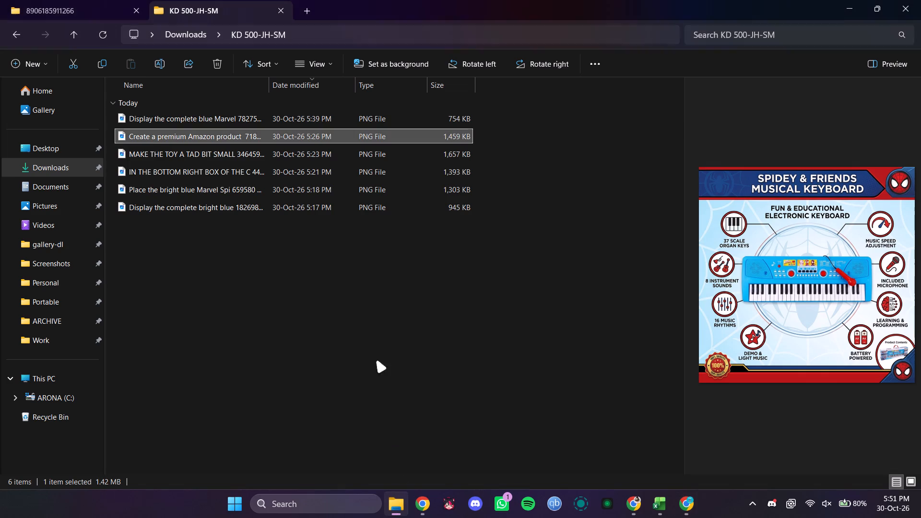
click(224, 118)
drag(213, 116, 490, 213)
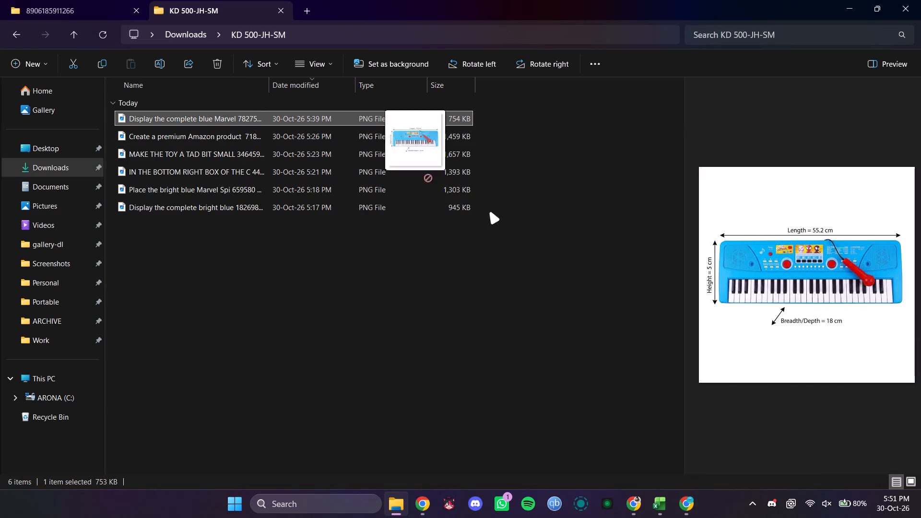
drag(490, 213, 600, 311)
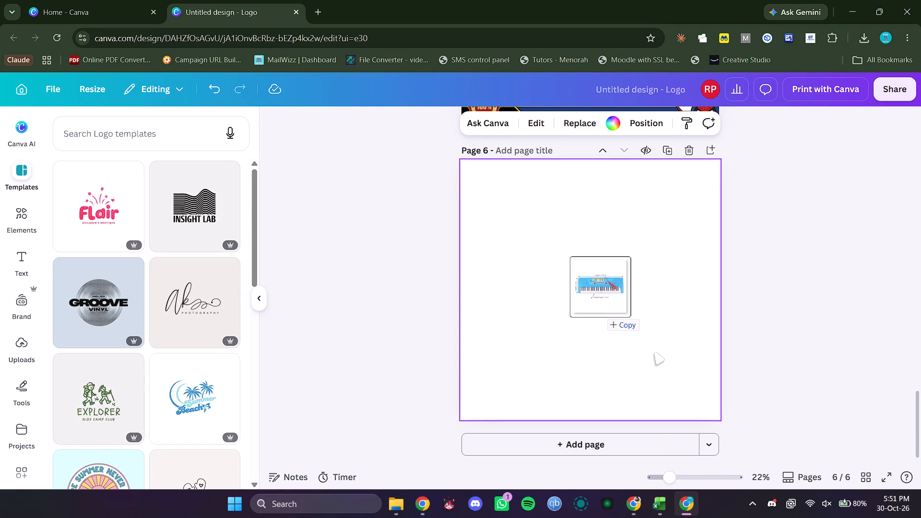
drag(504, 205, 473, 169)
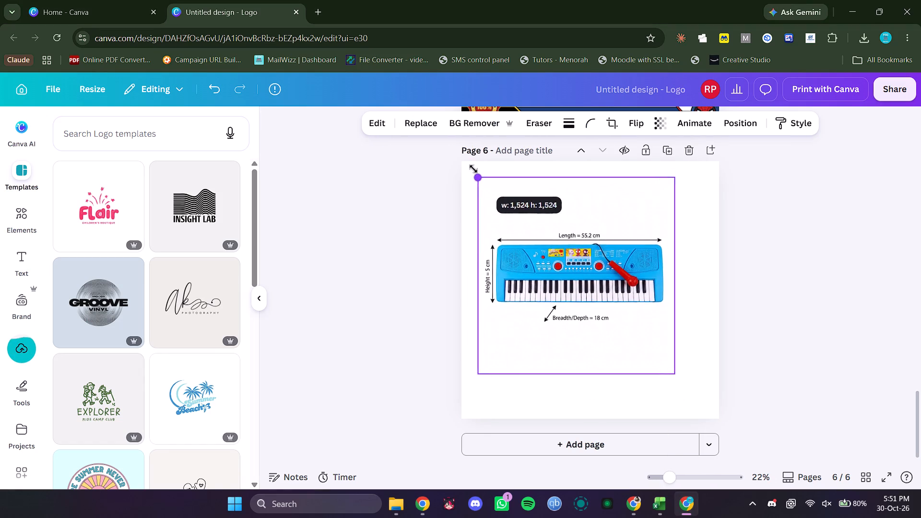
drag(473, 169, 461, 158)
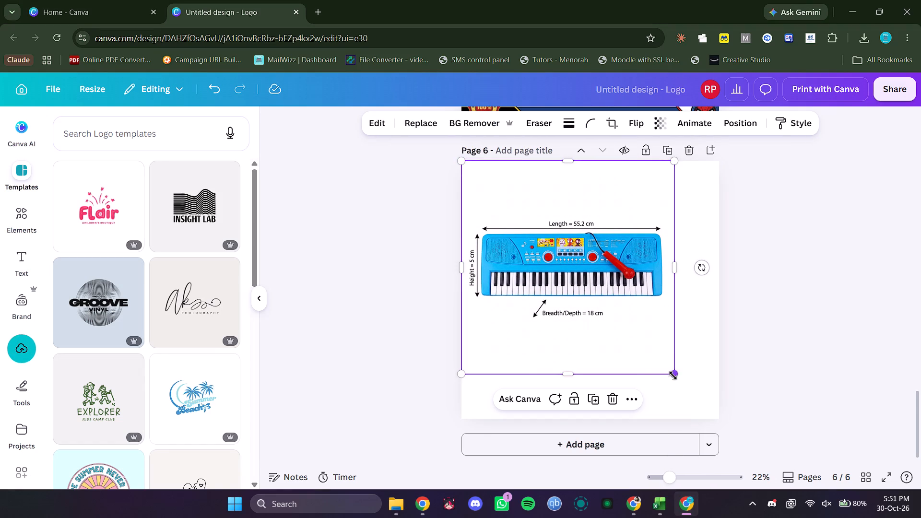
drag(673, 376, 703, 430)
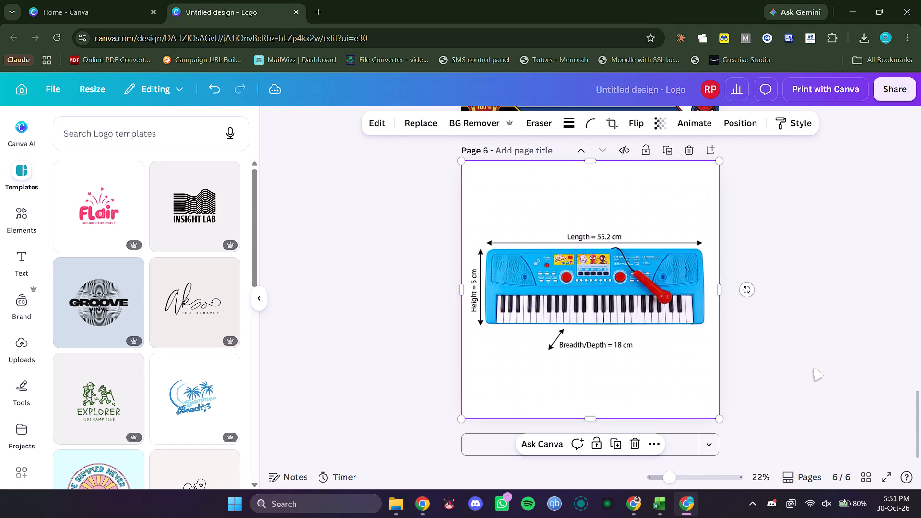
click(815, 363)
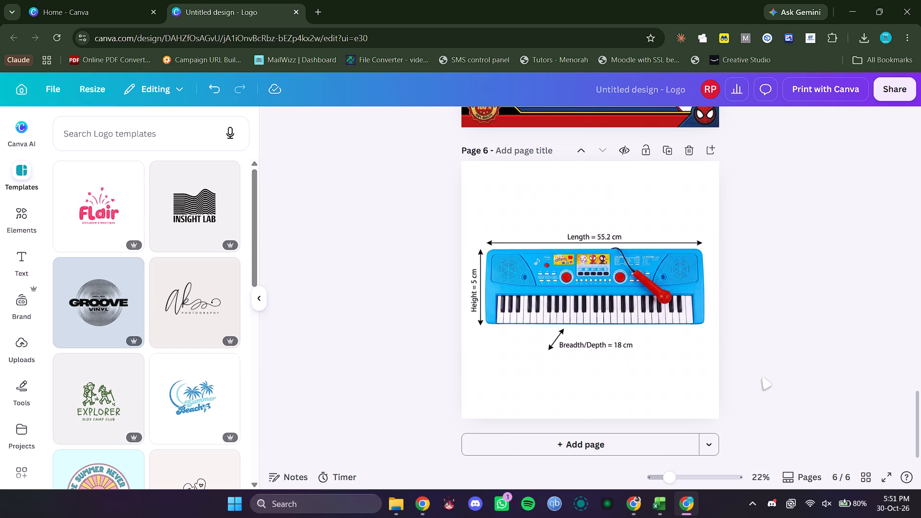
Add the JAM & HONEY logo from the uploaded images to page 2, shrink it and fit it into the page's top-right corner.
click(24, 341)
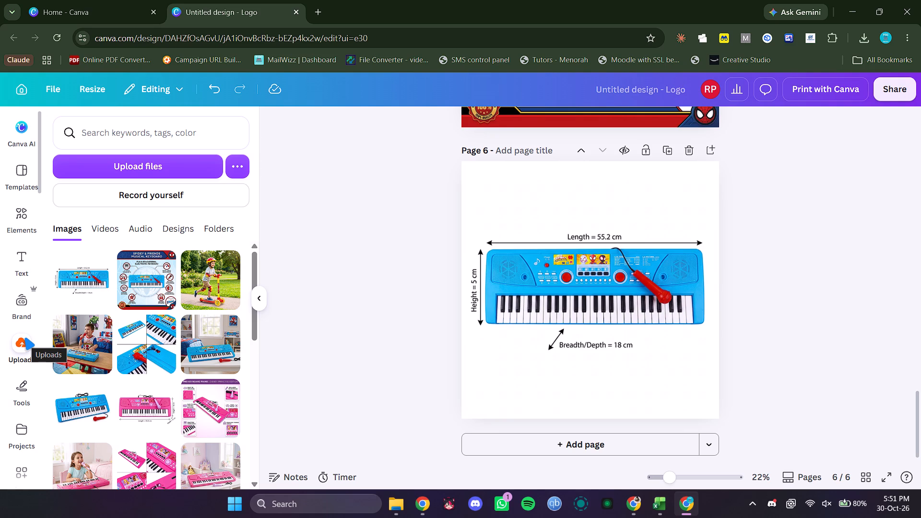
scroll(377, 304, up, 3)
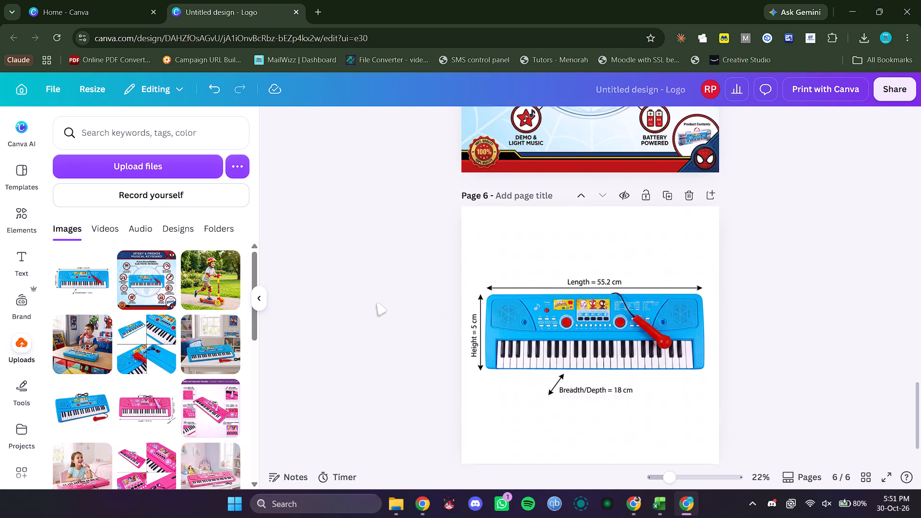
scroll(377, 304, up, 9)
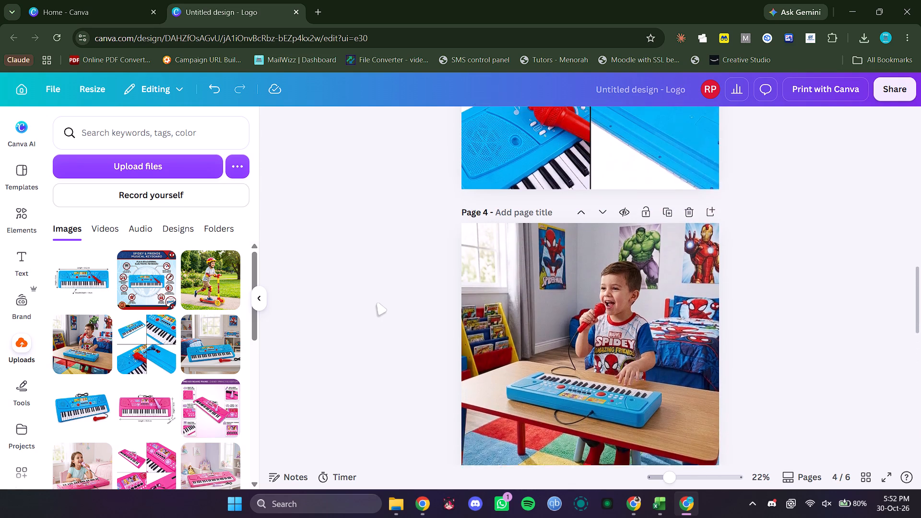
scroll(377, 304, up, 7)
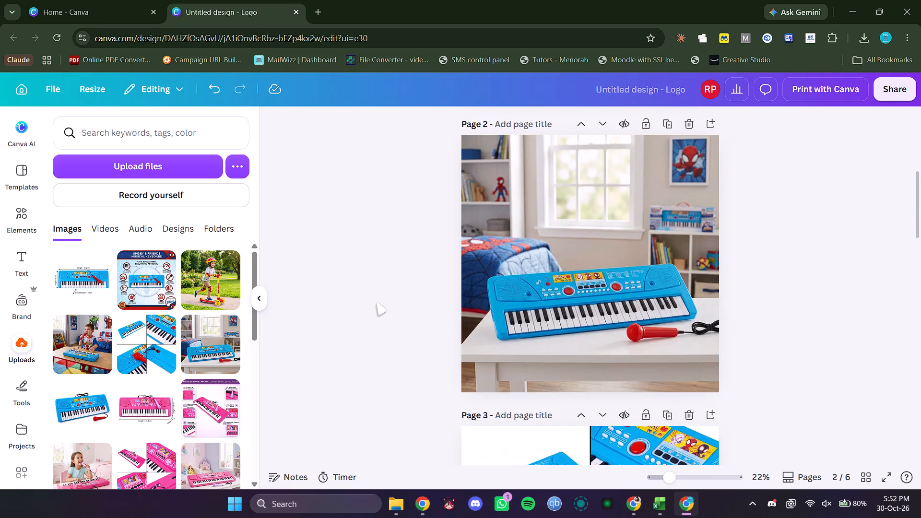
scroll(377, 304, up, 8)
scroll(377, 304, down, 4)
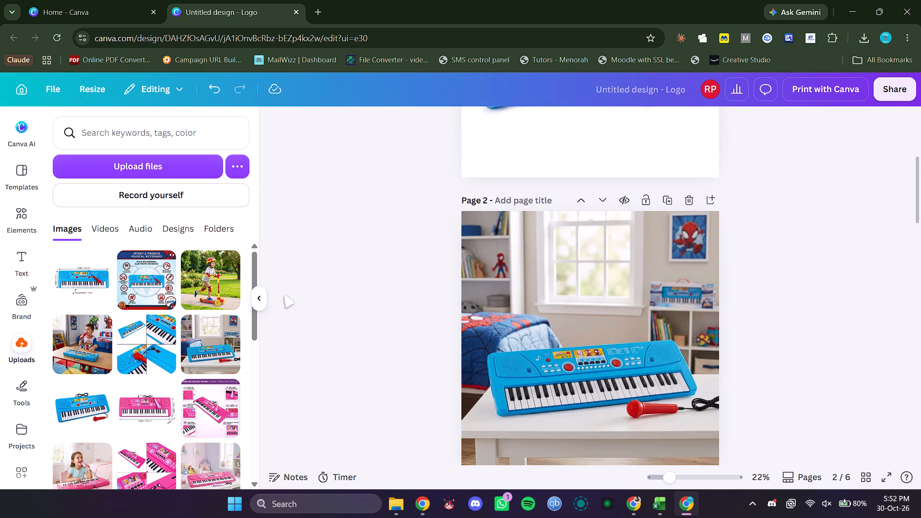
scroll(157, 320, down, 14)
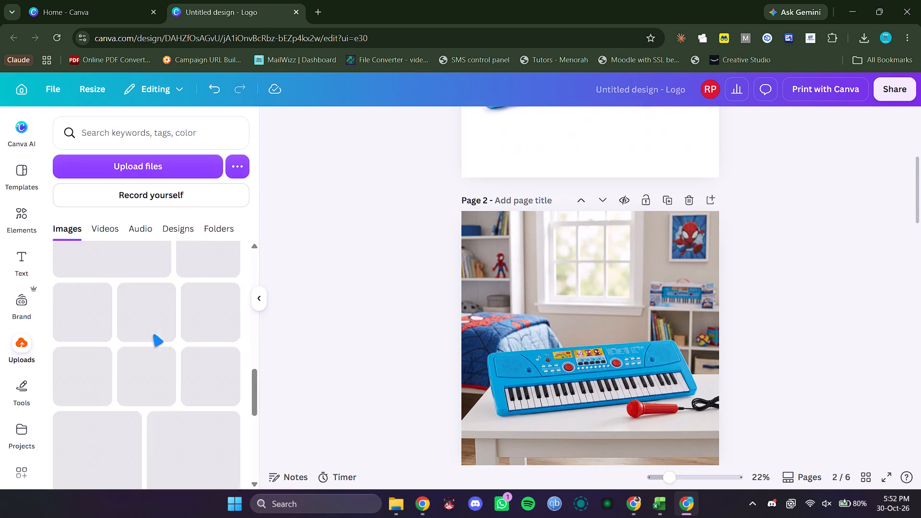
scroll(153, 335, down, 8)
scroll(135, 297, up, 1)
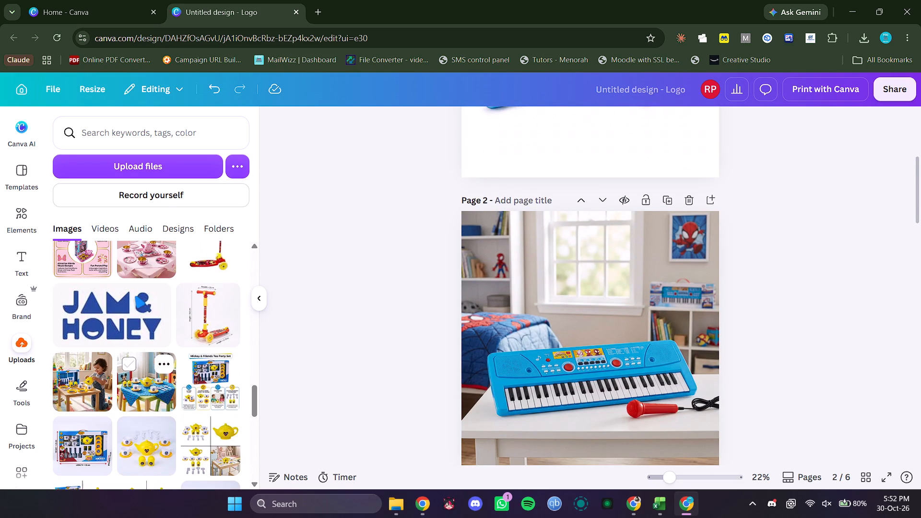
click(130, 307)
drag(496, 390, 602, 358)
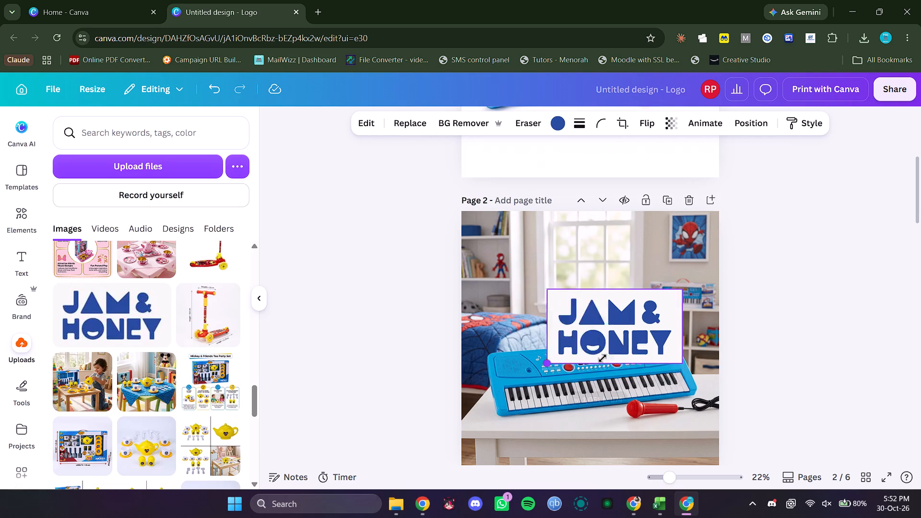
drag(602, 358, 640, 346)
drag(662, 299, 700, 220)
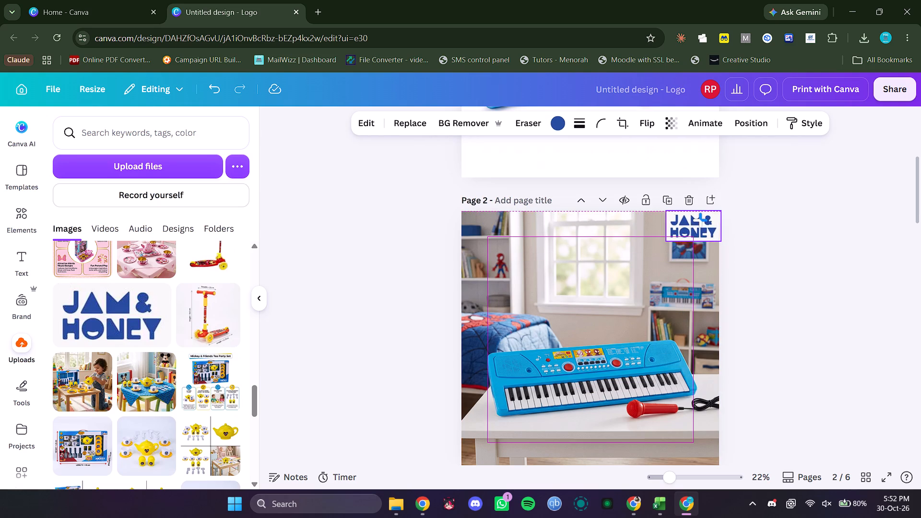
drag(700, 220, 699, 223)
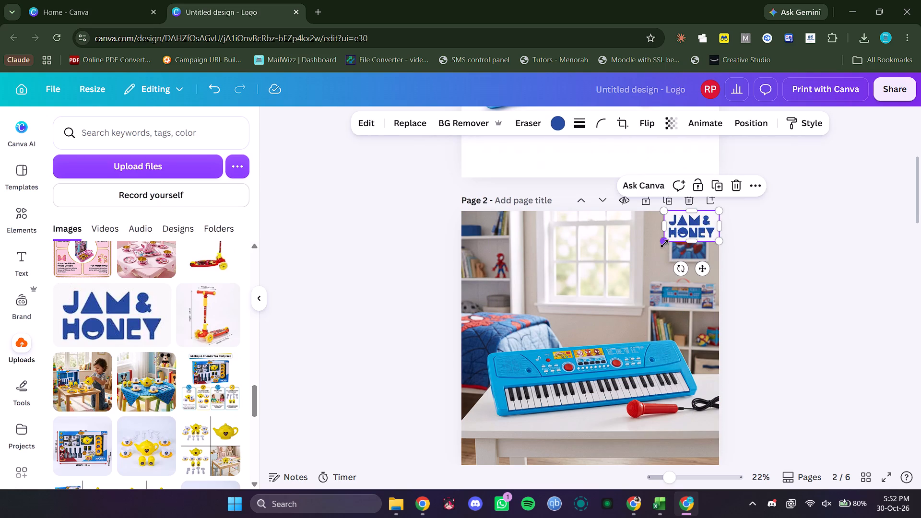
Make the JAM & HONEY logo on page 2 slightly smaller, keeping it in the page's top-right corner.
click(602, 242)
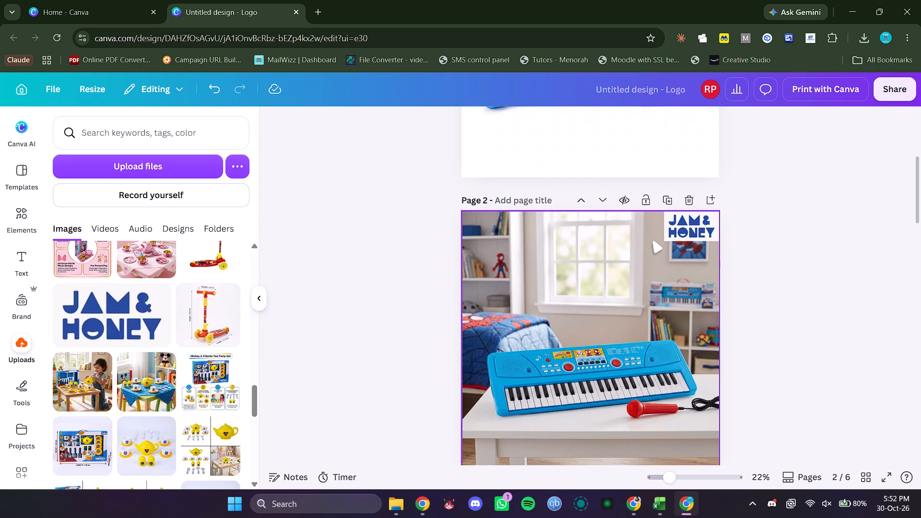
click(673, 229)
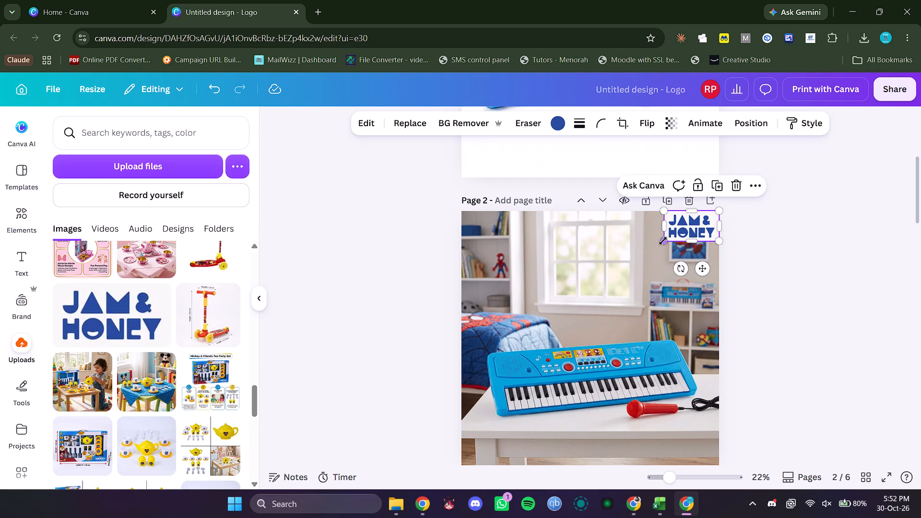
drag(663, 241, 670, 235)
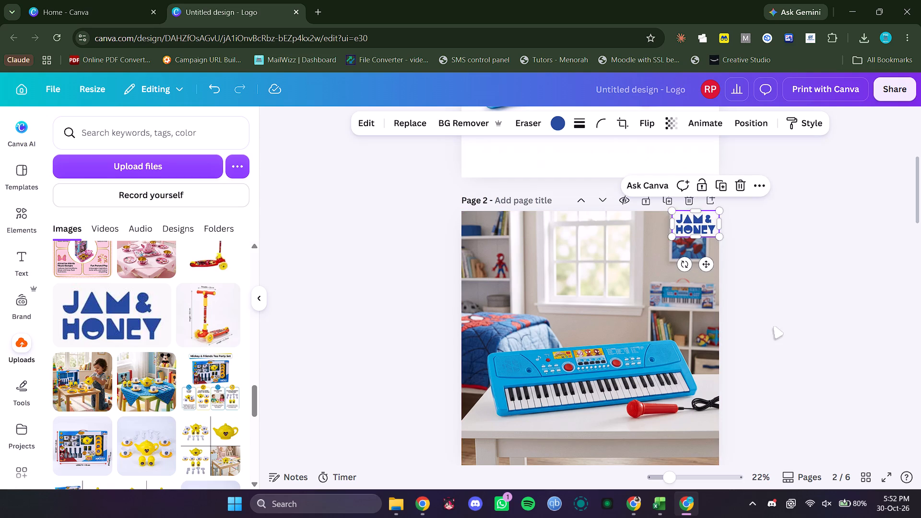
click(774, 327)
Add the JAM & HONEY logo to the four-box collage on page 3 and fit it into the page's top-right corner.
scroll(770, 363, down, 5)
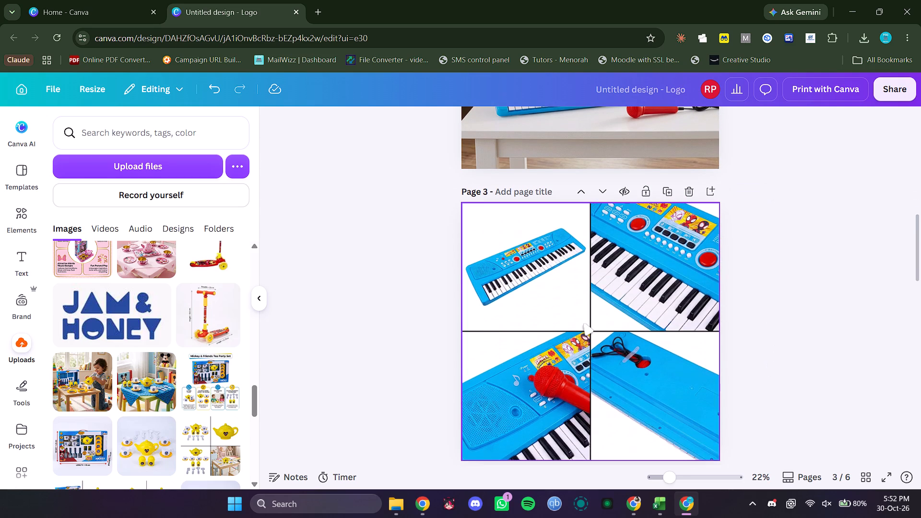
click(136, 311)
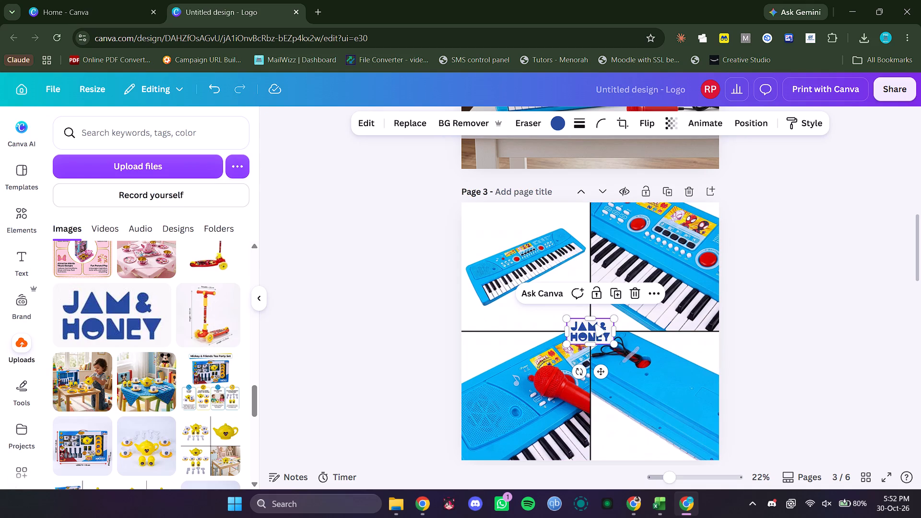
drag(596, 328, 701, 215)
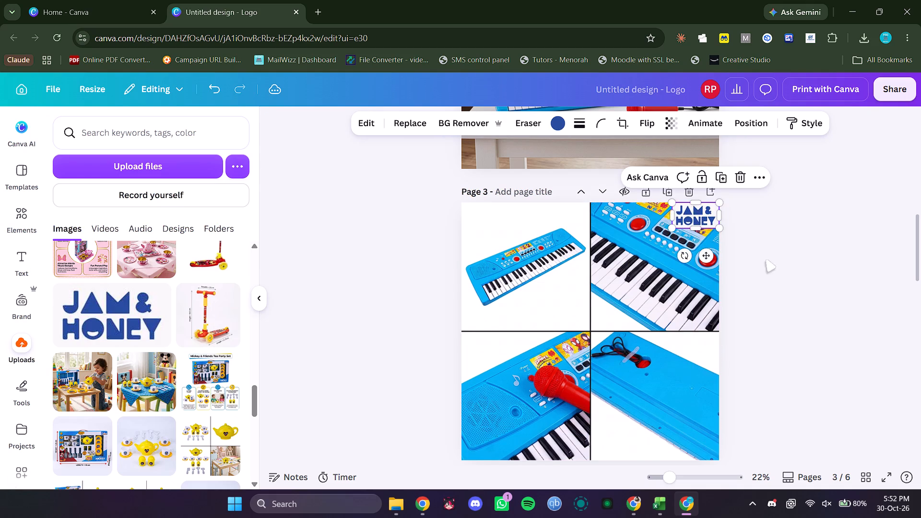
click(826, 294)
Add the JAM & HONEY logo to the singing boy image on page 4 and fit it into the page's top-right corner.
scroll(822, 373, down, 4)
click(143, 303)
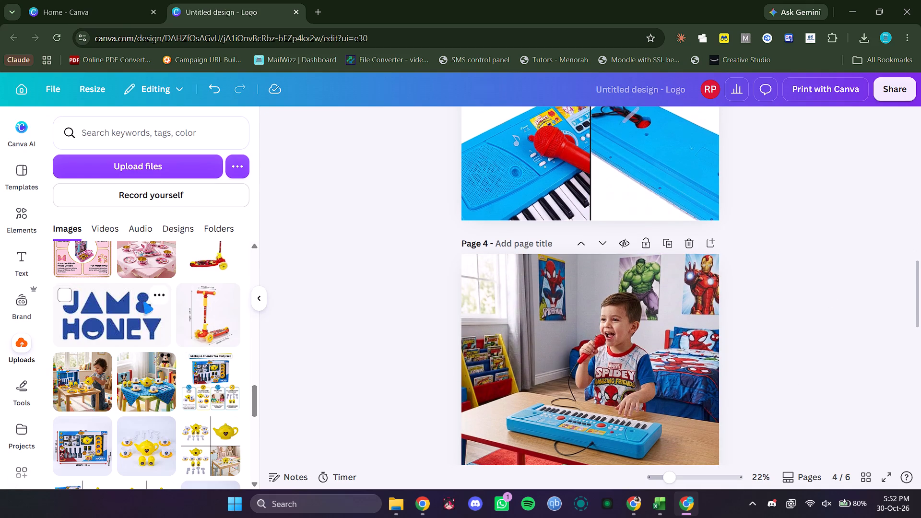
drag(595, 379, 701, 272)
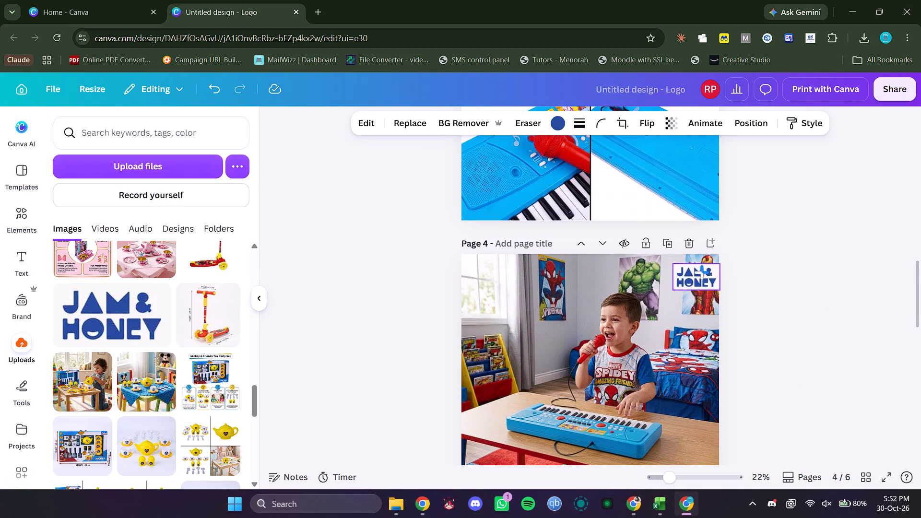
drag(701, 272, 700, 264)
click(765, 332)
Add the JAM & HONEY logo to the infographic on page 5 and place it in the top-right corner over the Spidey emblem.
scroll(767, 349, down, 4)
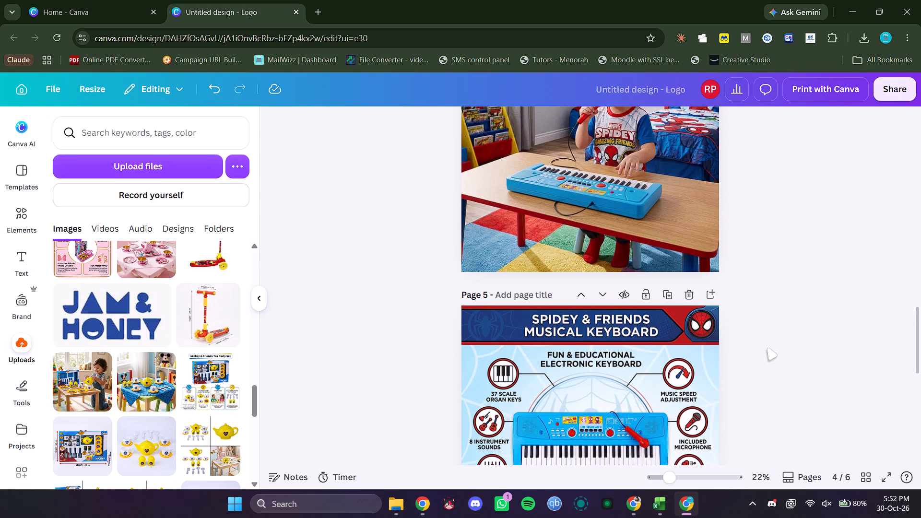
scroll(767, 349, down, 2)
click(134, 315)
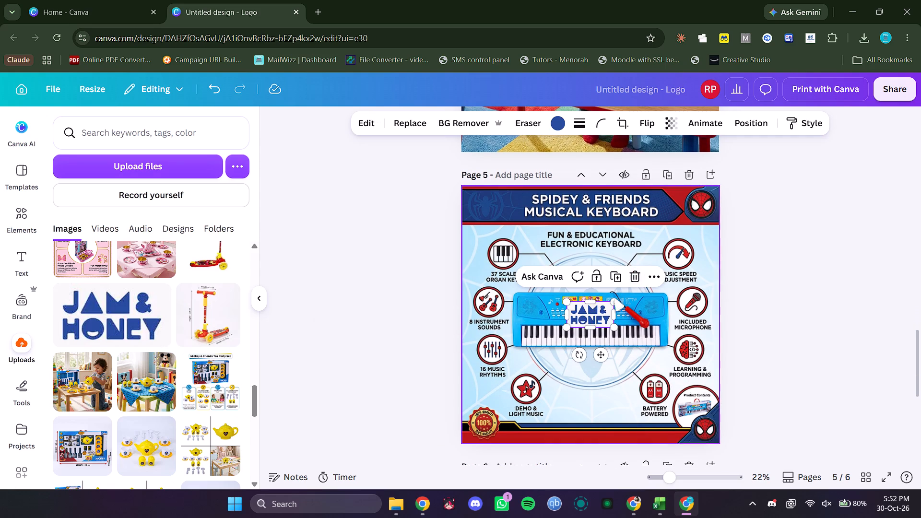
drag(593, 307, 698, 192)
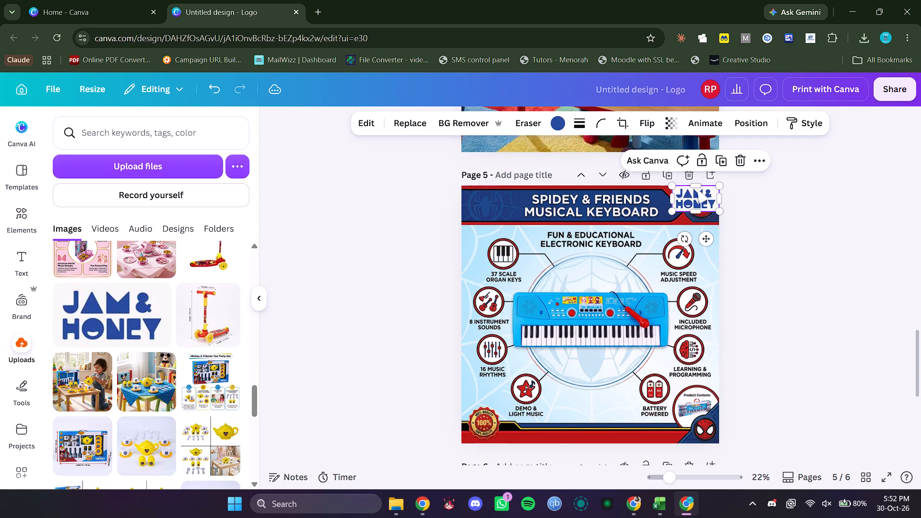
click(771, 283)
Add the JAM & HONEY logo to the keyboard dimensions image on page 6 and fit it into the page's top-right corner.
scroll(798, 366, down, 4)
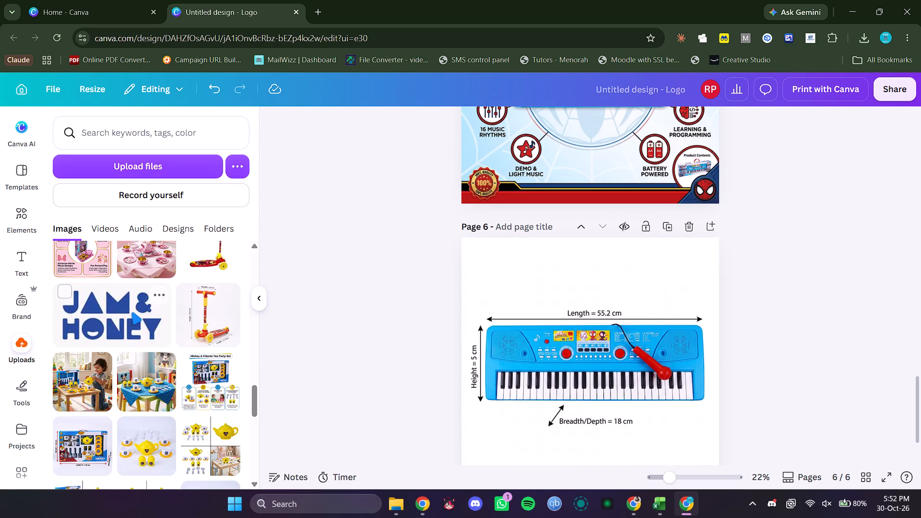
click(132, 313)
drag(604, 362, 708, 251)
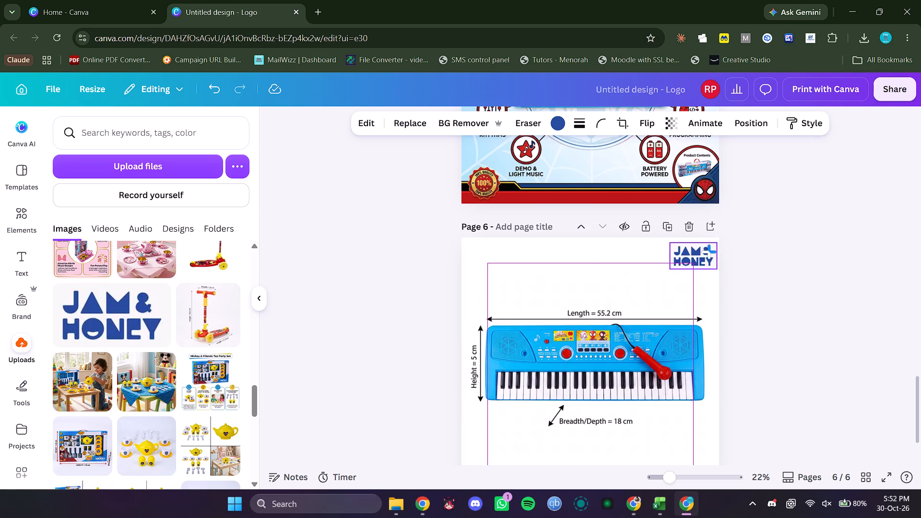
drag(708, 251, 711, 247)
drag(777, 285, 777, 304)
scroll(783, 380, down, 3)
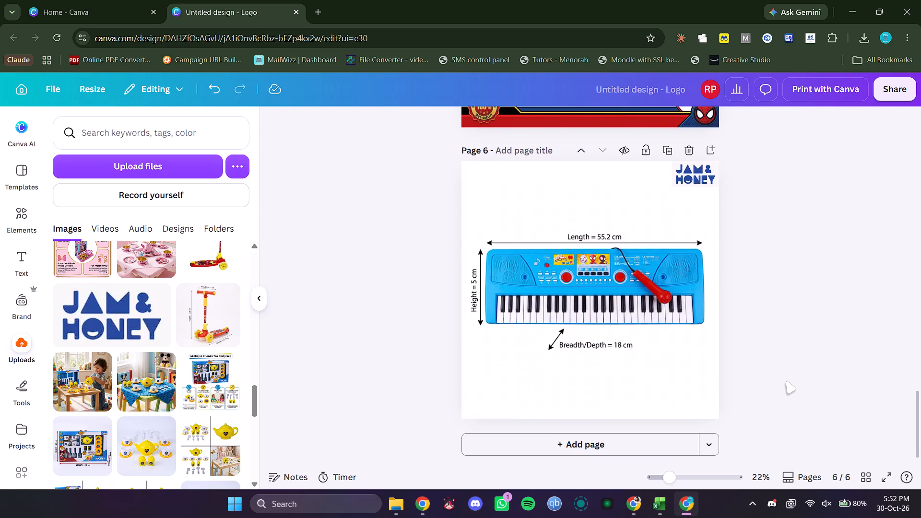
Copy the folder name KD 500-JH-SM from File Explorer and use it as the title of the Canva design.
click(389, 510)
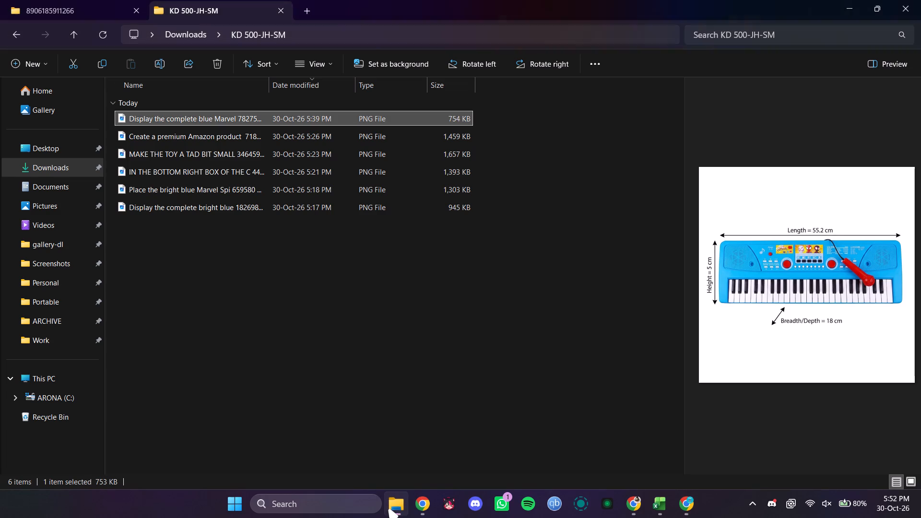
double_click(327, 38)
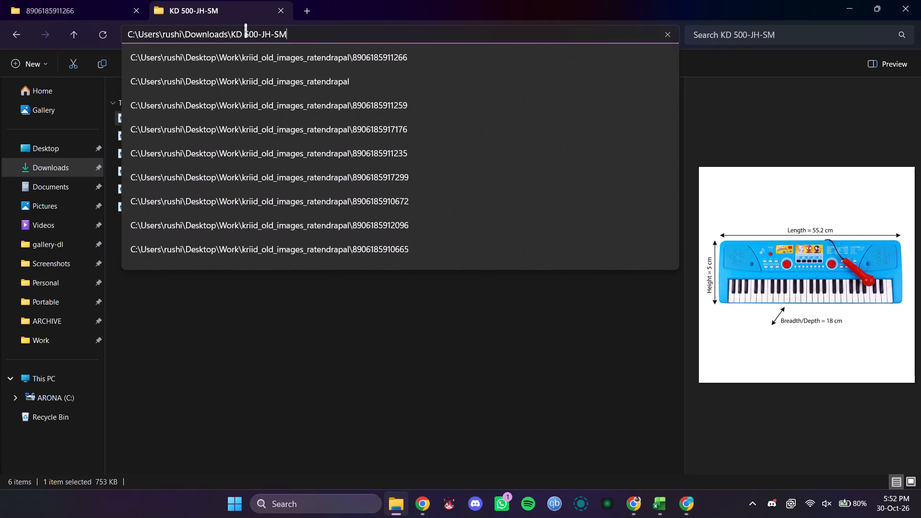
drag(232, 32, 375, 37)
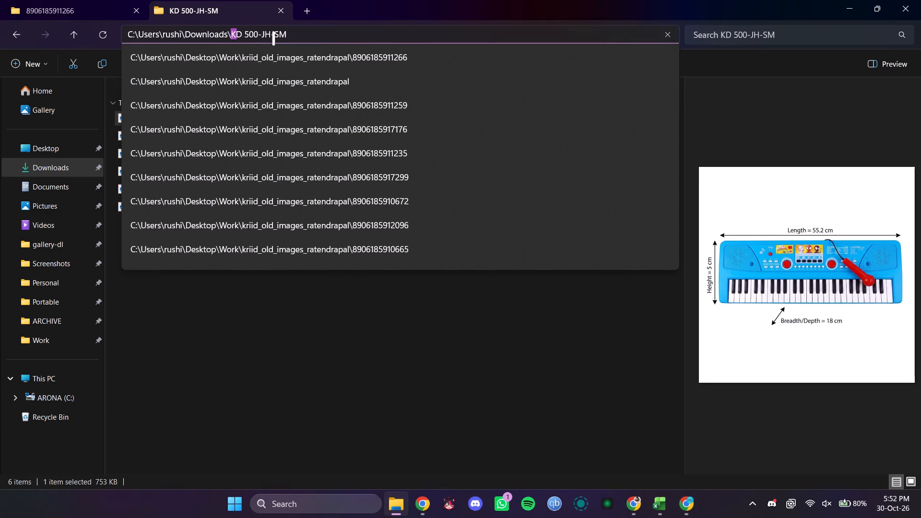
right_click(272, 34)
click(319, 69)
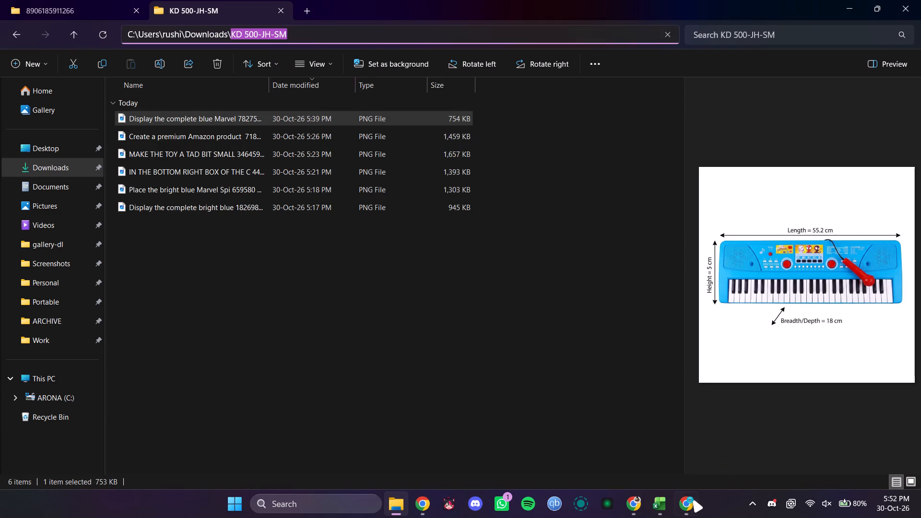
click(693, 501)
click(664, 92)
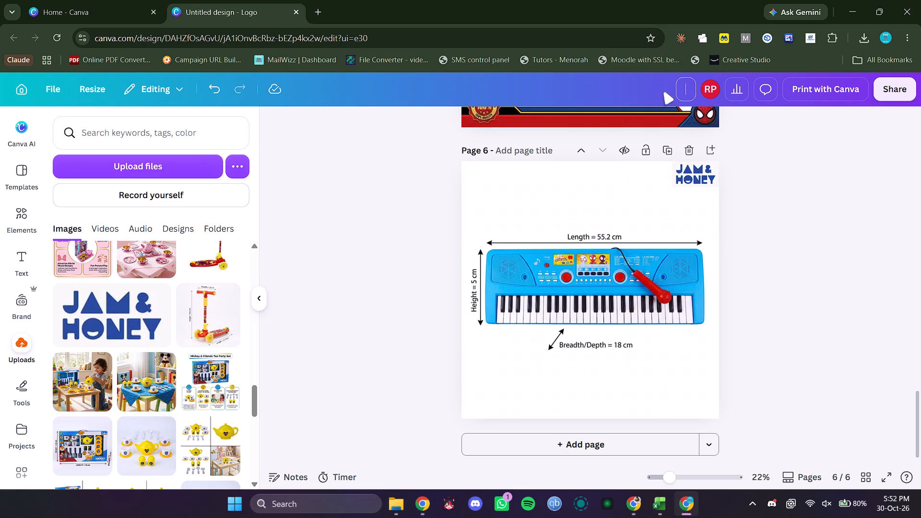
key(ctrl+v)
click(823, 199)
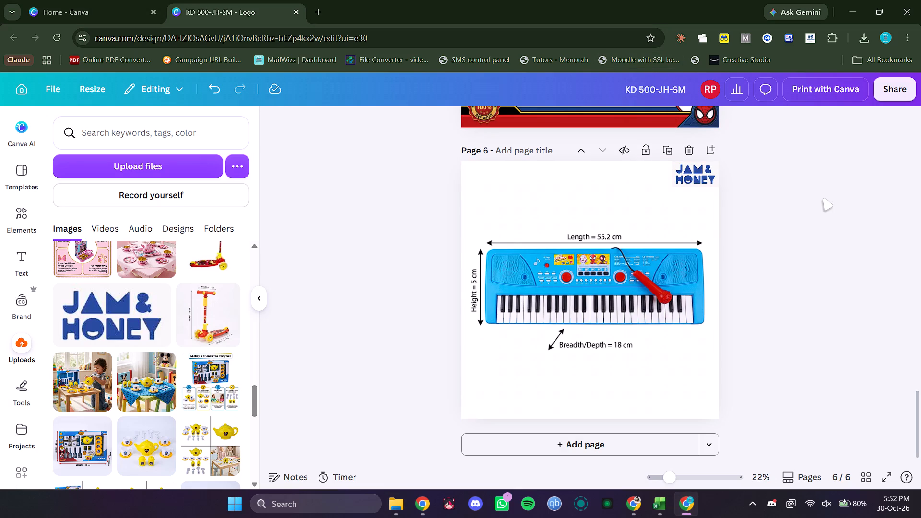
Download all pages of the design as PNG at 2,000 × 2,000 px with High quality.
click(901, 87)
click(711, 365)
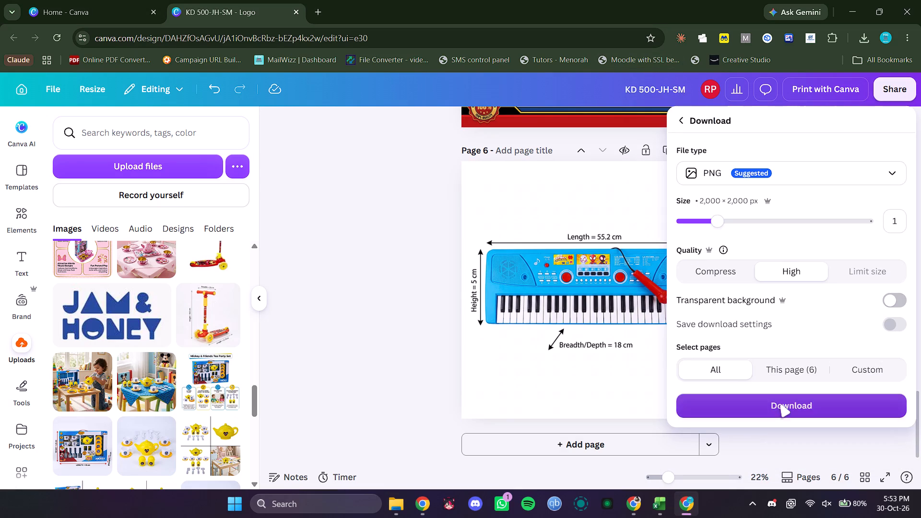
click(780, 406)
Switch to File Explorer and delete the KD 500-JH-SM source folder from Downloads.
click(401, 511)
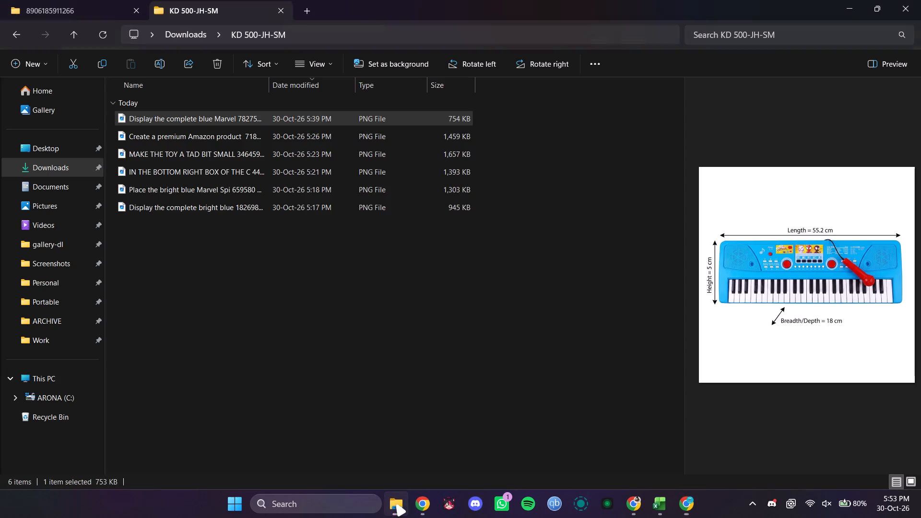
click(188, 38)
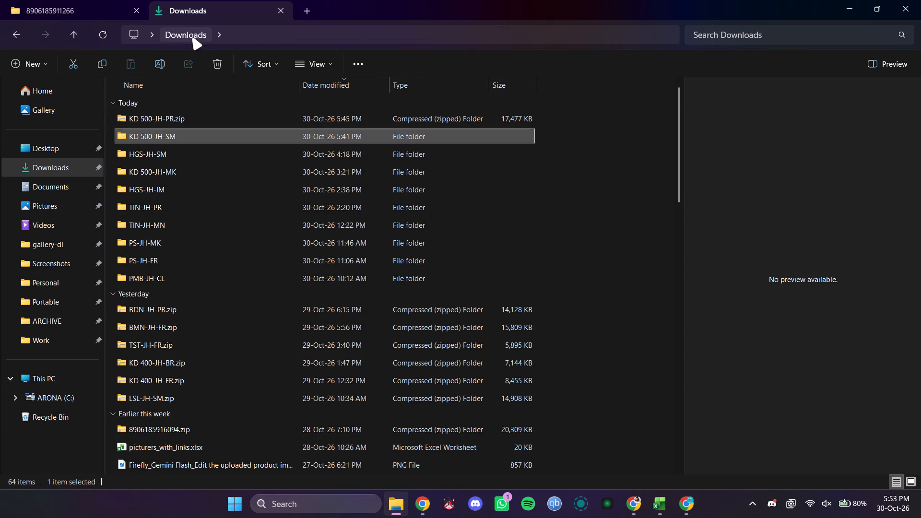
click(218, 66)
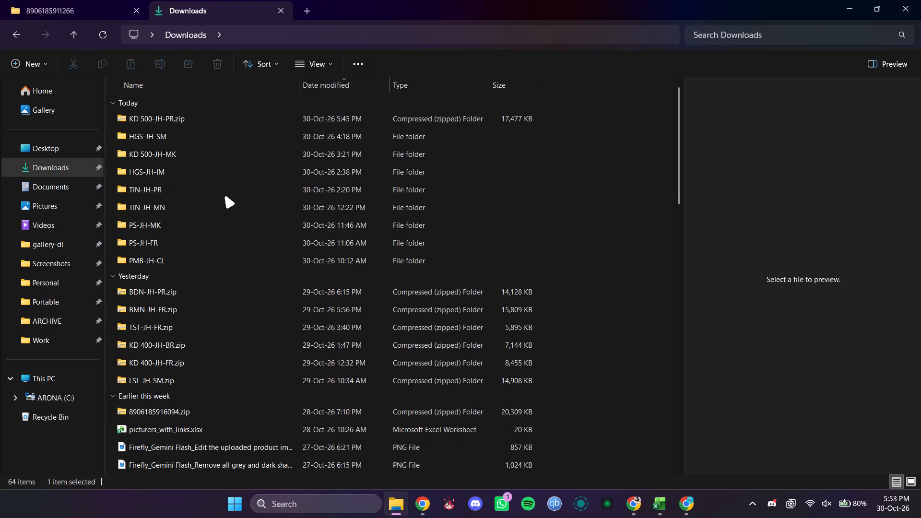
Refresh the Downloads folder to check on the KD 500-JH-SM zip download.
click(99, 36)
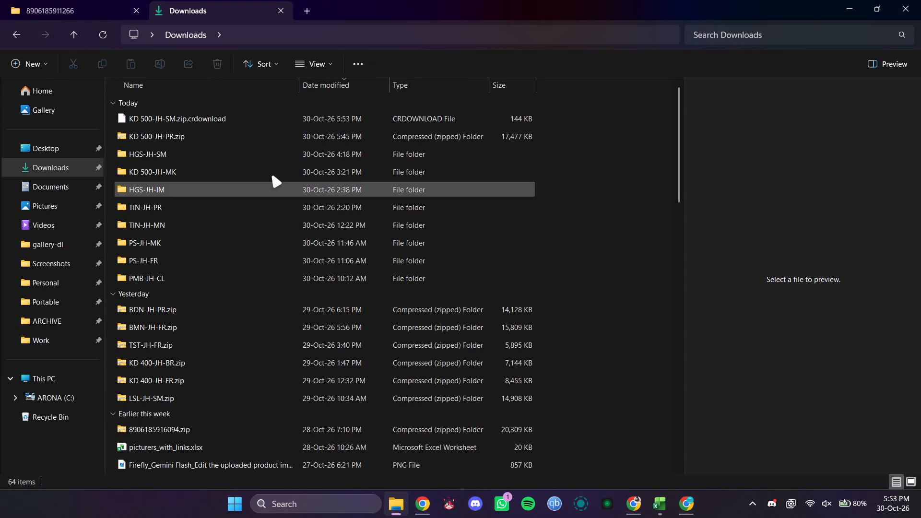
click(101, 34)
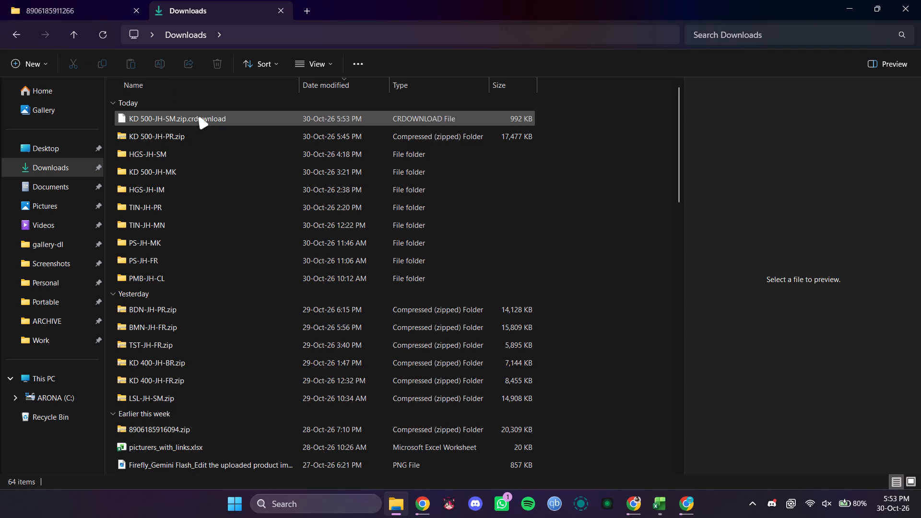
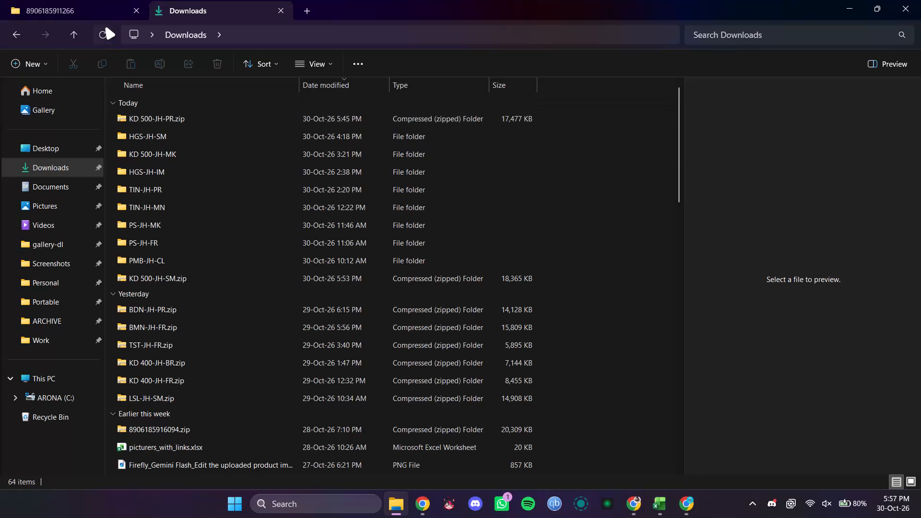
Extract KD 500-JH-PR.zip and KD 500-JH-SM.zip into their own folders in Downloads using NanaZip's smart extraction.
click(106, 28)
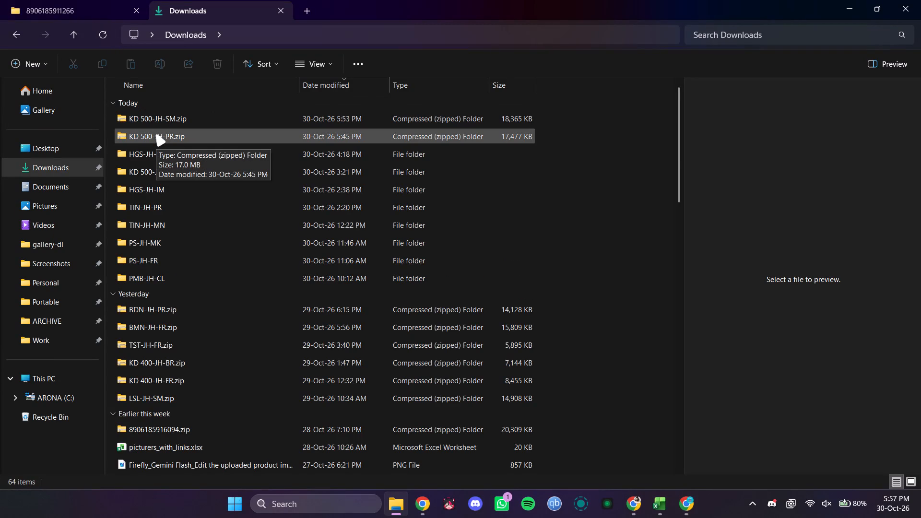
click(426, 511)
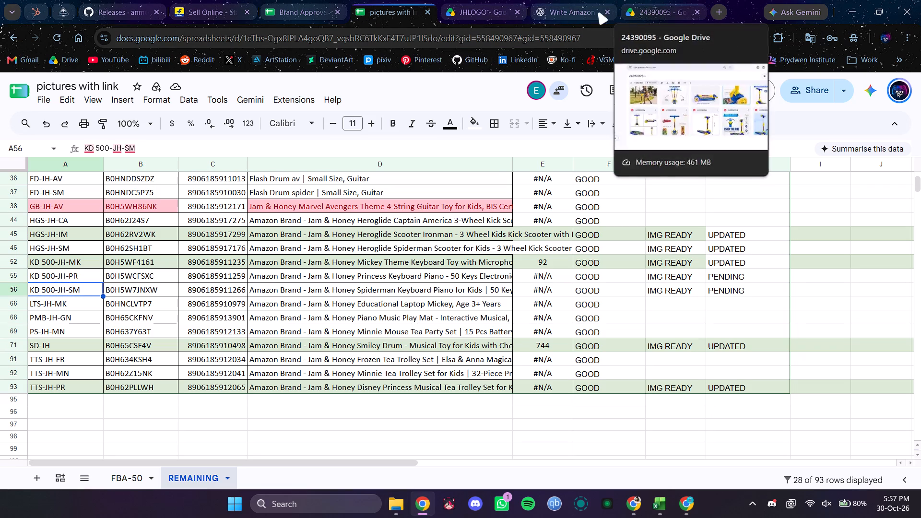
click(484, 9)
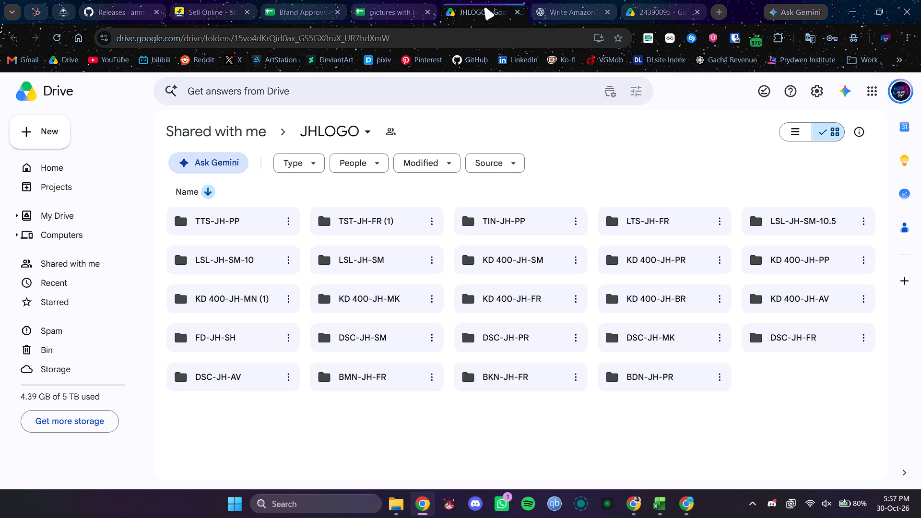
click(405, 508)
click(159, 137)
right_click(167, 136)
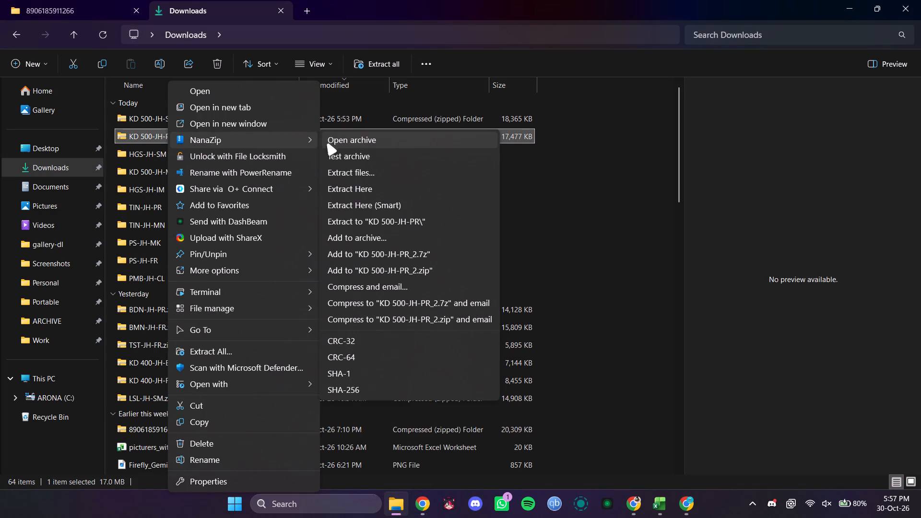
click(355, 203)
click(162, 117)
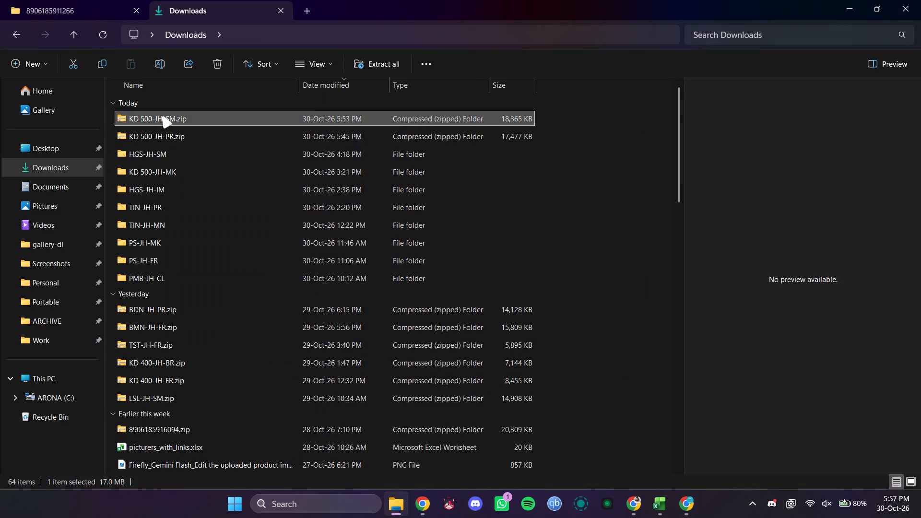
right_click(162, 117)
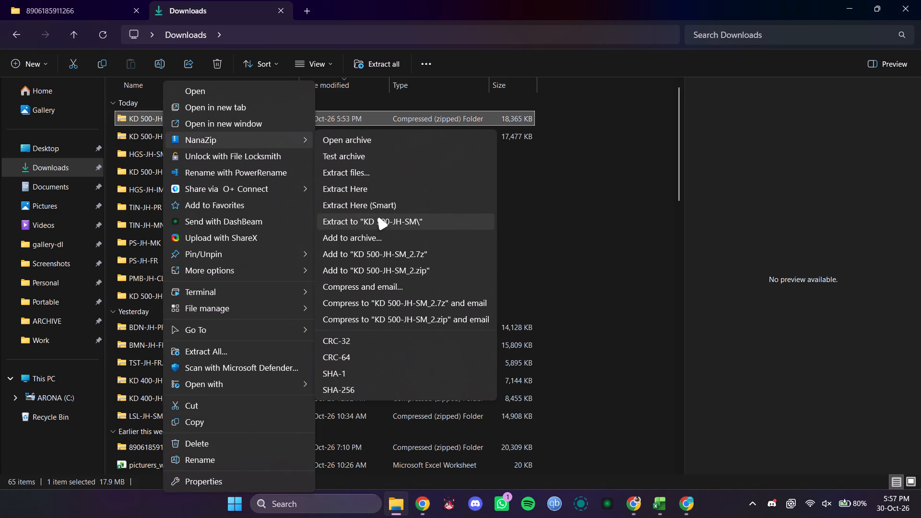
click(379, 208)
click(106, 39)
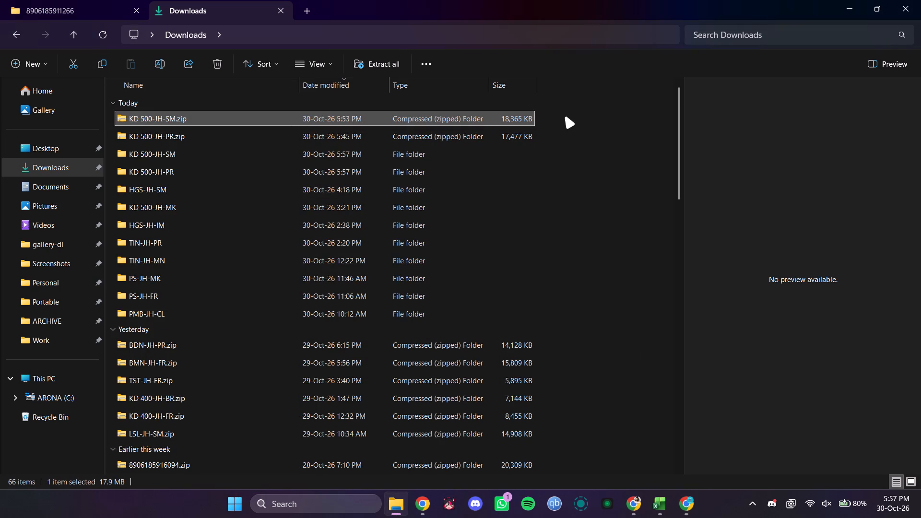
Delete the KD 500-JH-SM.zip and KD 500-JH-PR.zip archives from Downloads.
drag(564, 118, 181, 135)
click(213, 63)
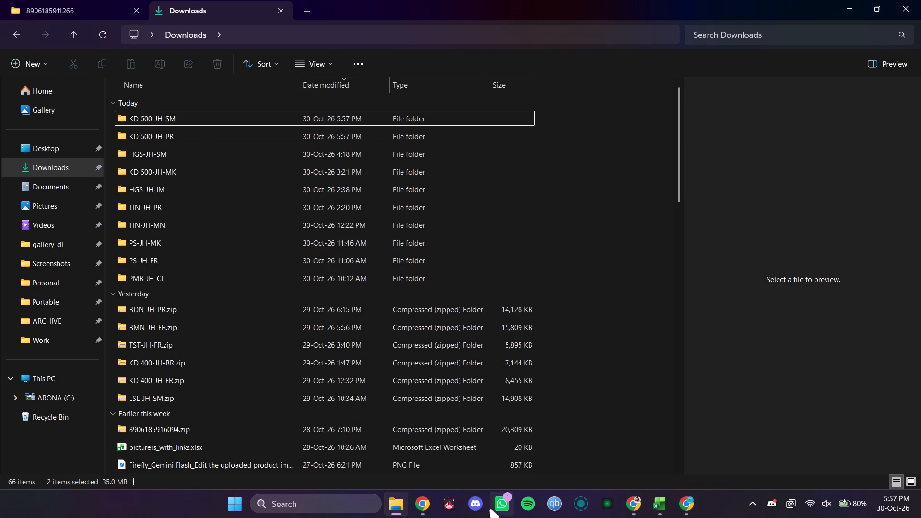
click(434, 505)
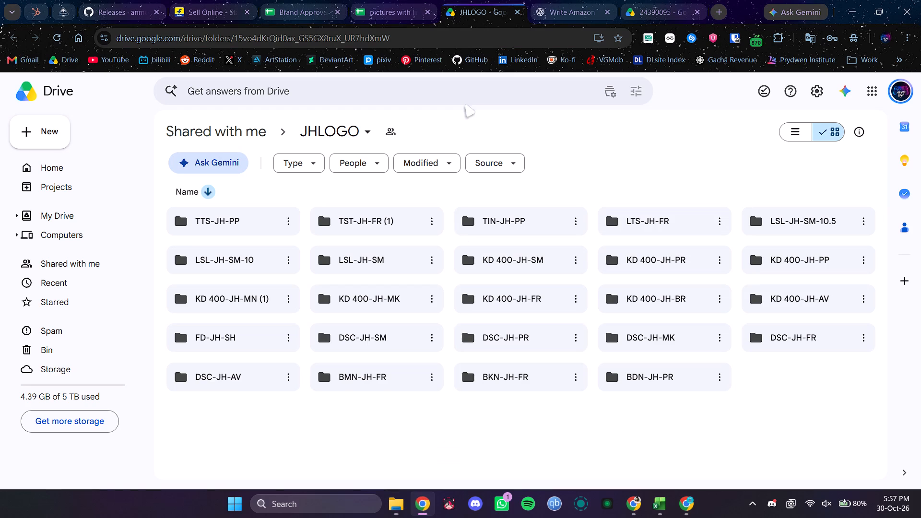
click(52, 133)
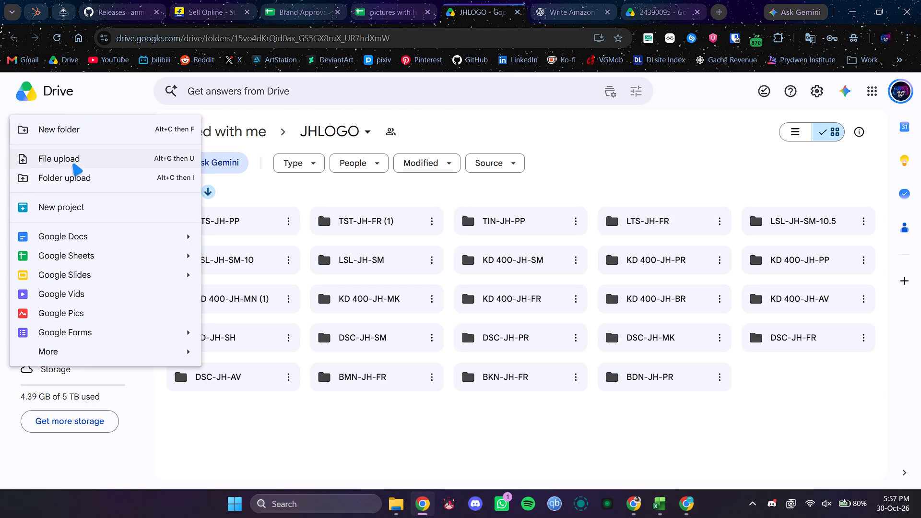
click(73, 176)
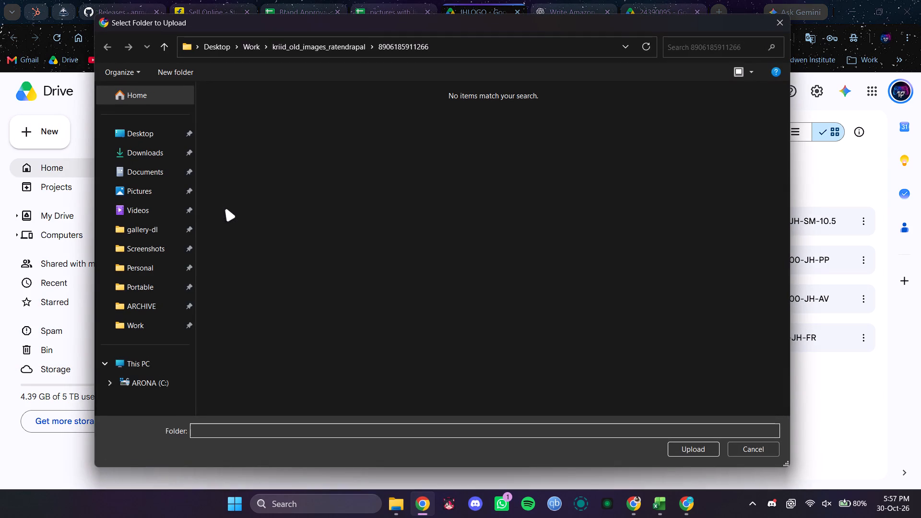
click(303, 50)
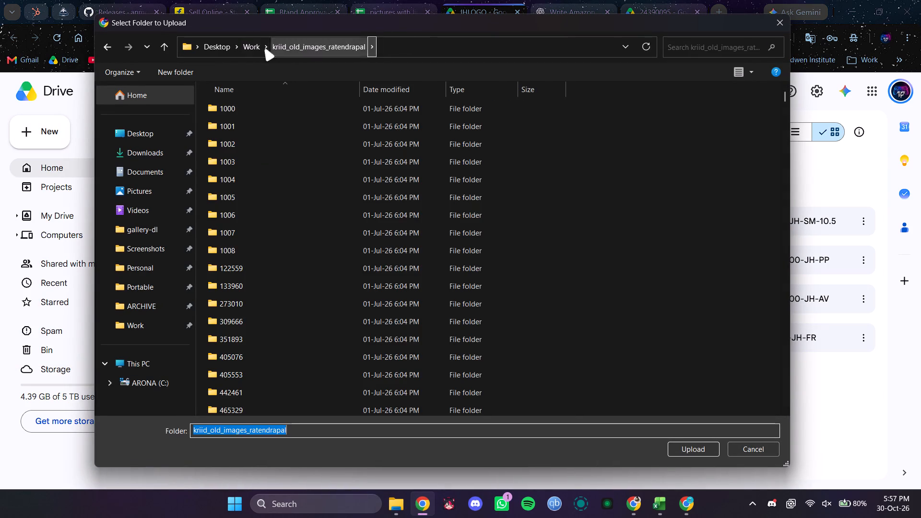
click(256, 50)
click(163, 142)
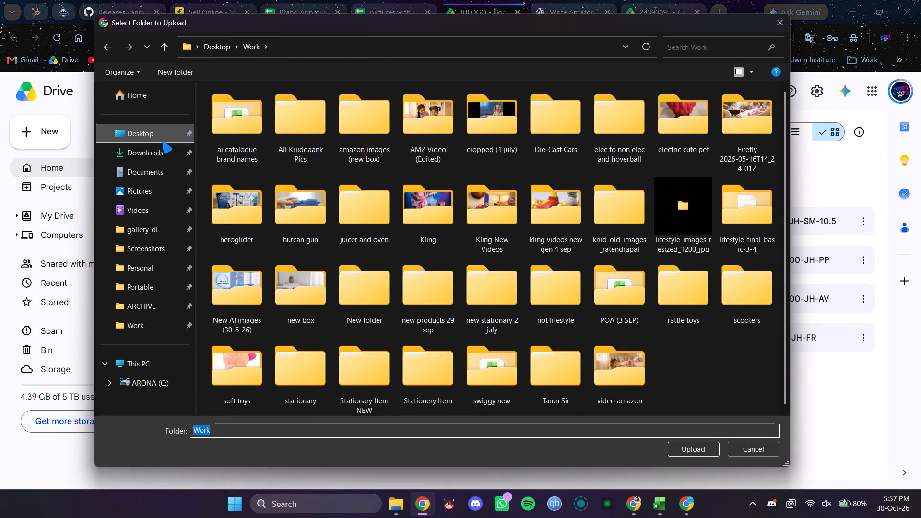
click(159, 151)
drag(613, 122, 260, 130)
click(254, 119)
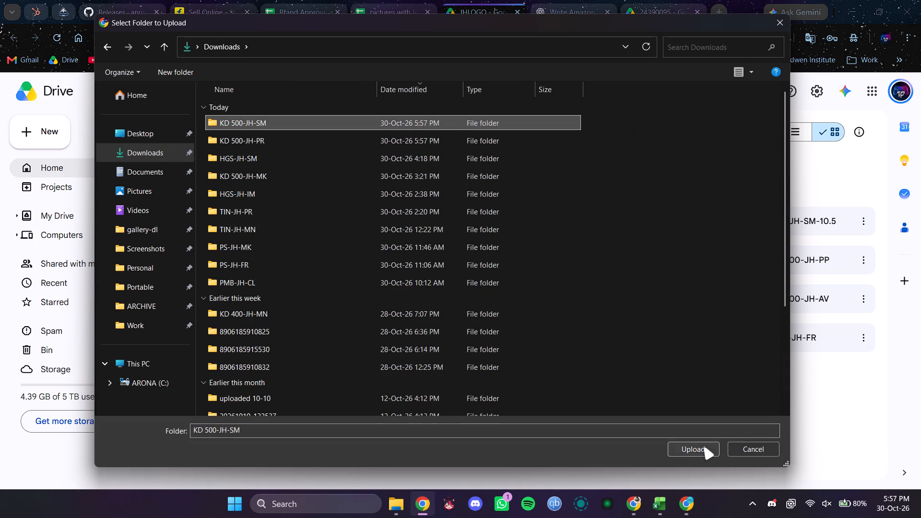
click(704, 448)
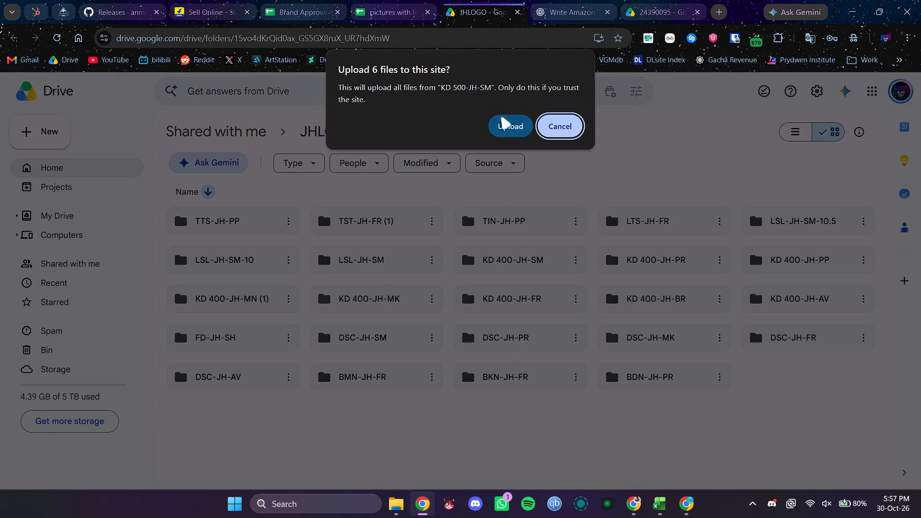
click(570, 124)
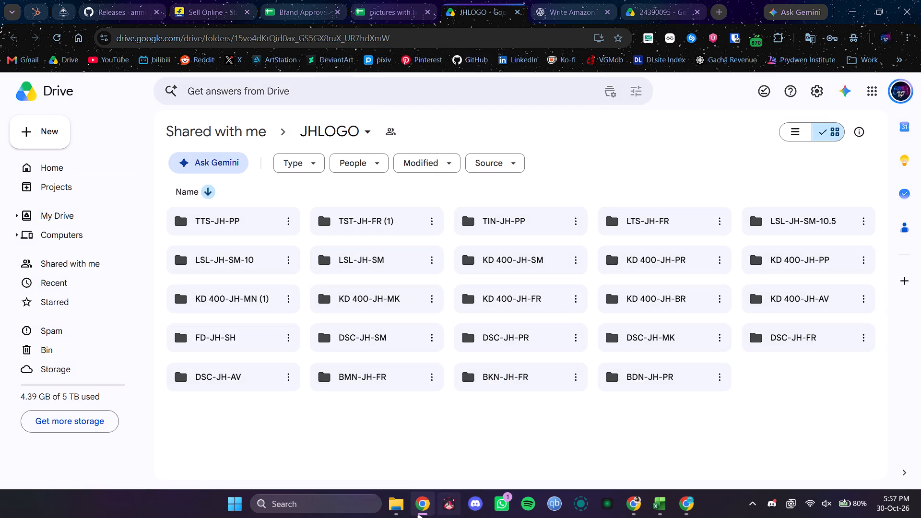
Switch to File Explorer and copy the name of the KD 500-JH-SM folder in Downloads.
click(399, 513)
right_click(166, 121)
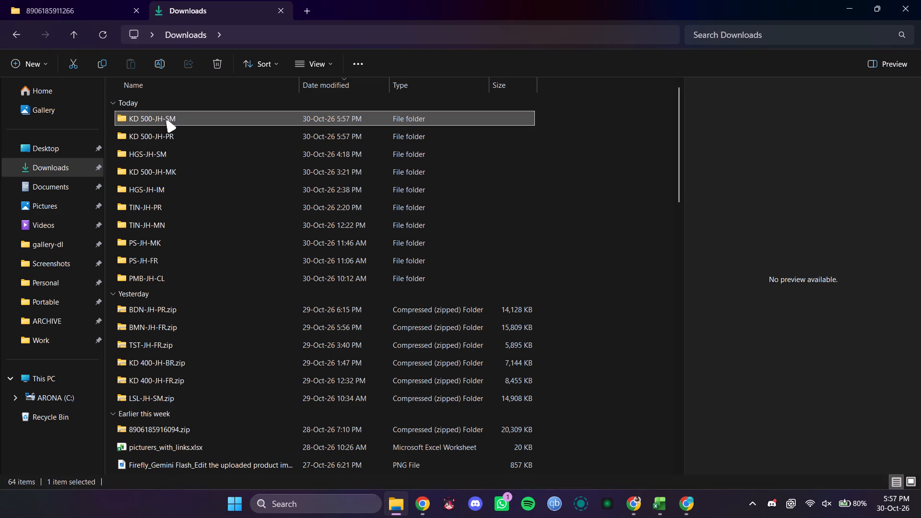
click(207, 457)
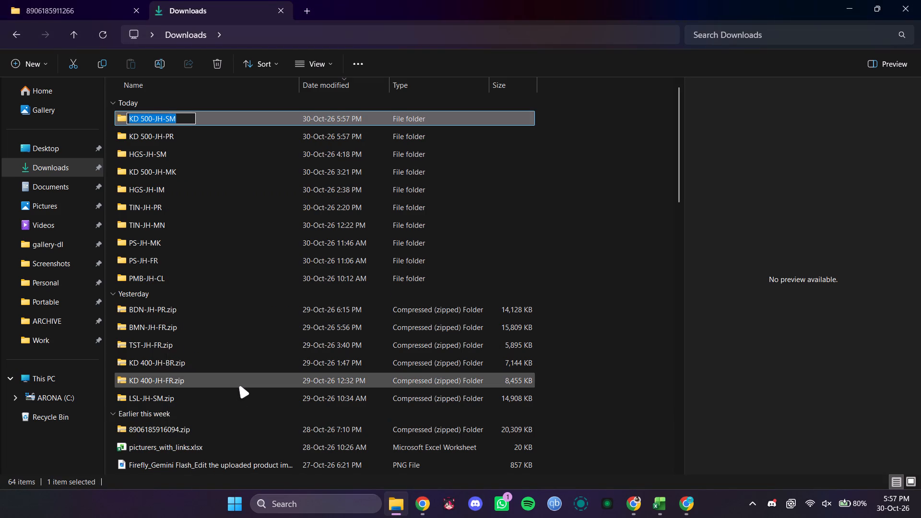
key(ctrl+v)
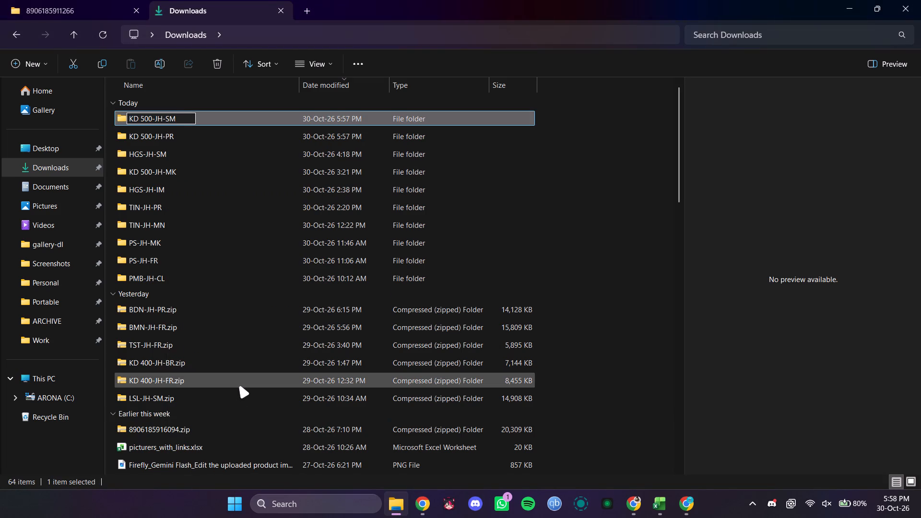
click(629, 218)
click(151, 118)
right_click(151, 118)
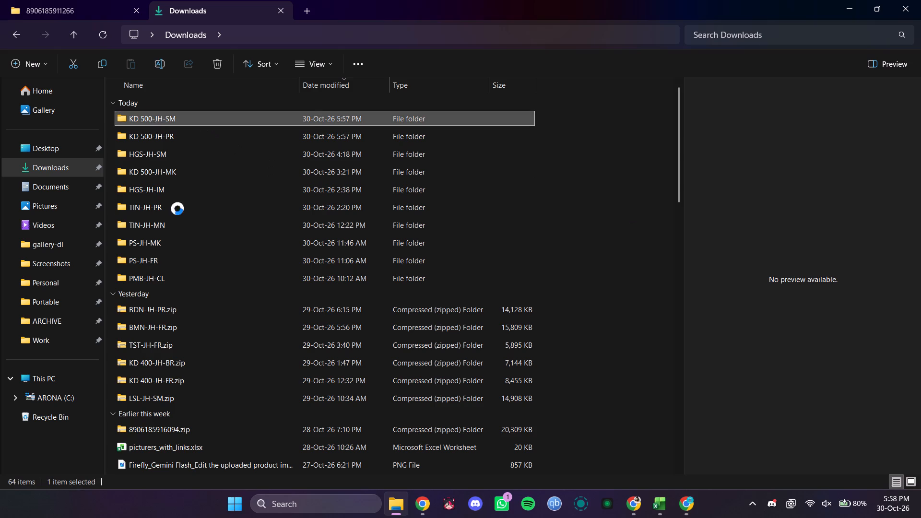
click(175, 462)
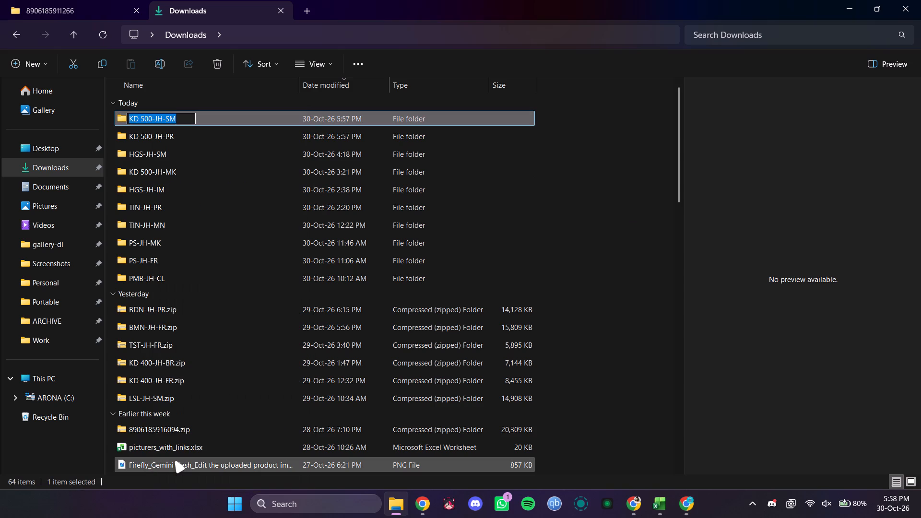
key(ctrl+c)
click(627, 345)
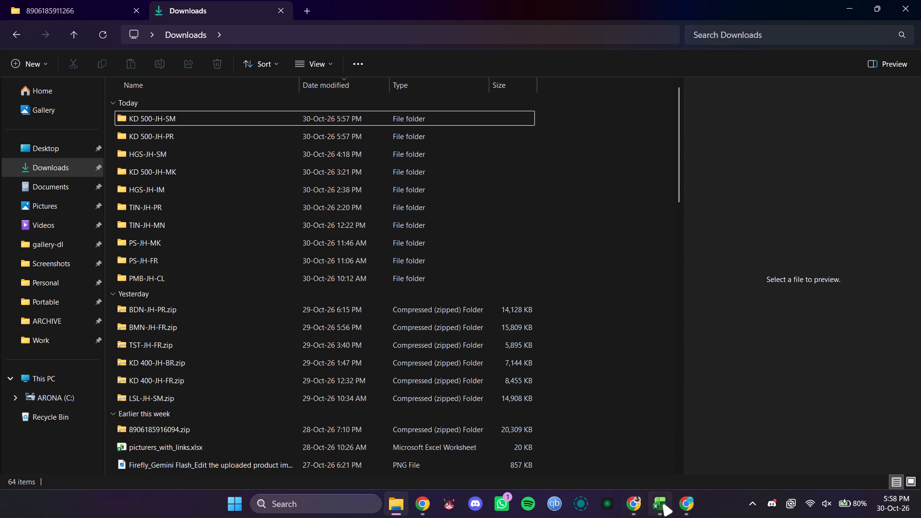
Switch to Google Drive in Chrome, create a folder named KD 500-JH-SM inside JHLOGO and open it.
click(686, 506)
click(689, 500)
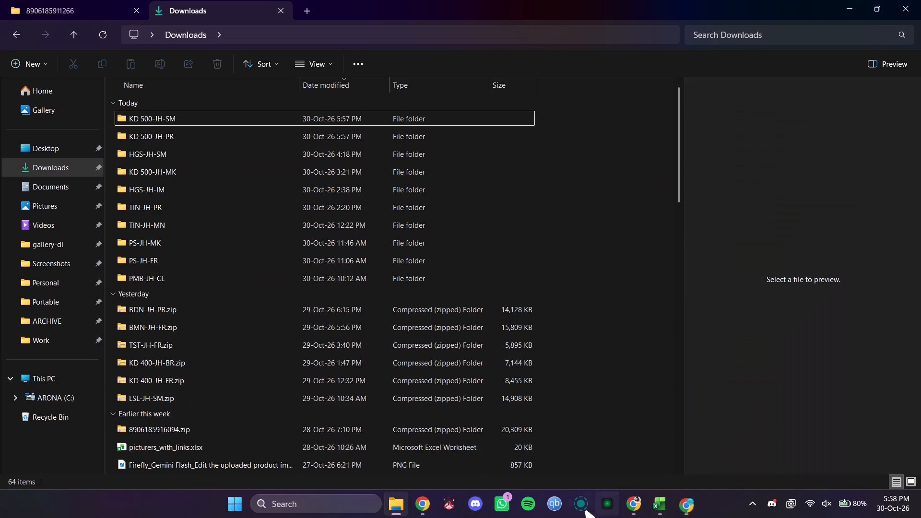
click(425, 511)
right_click(536, 413)
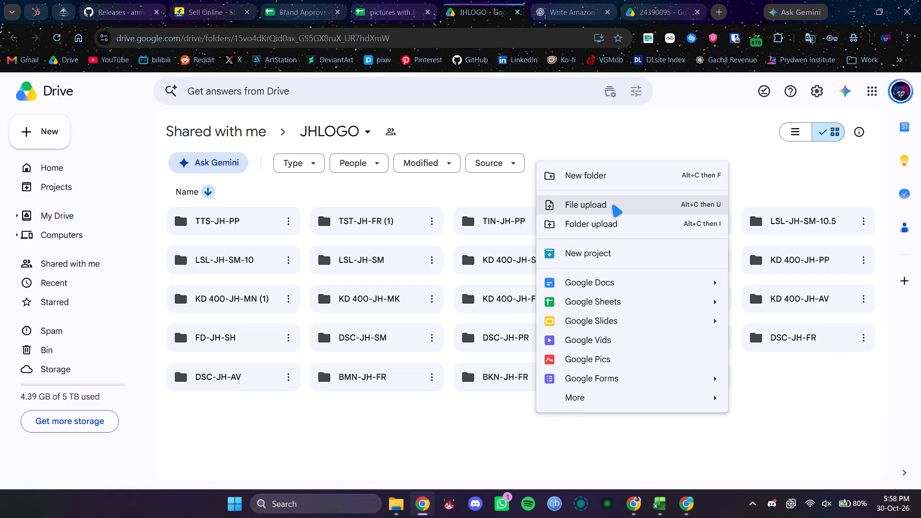
click(617, 177)
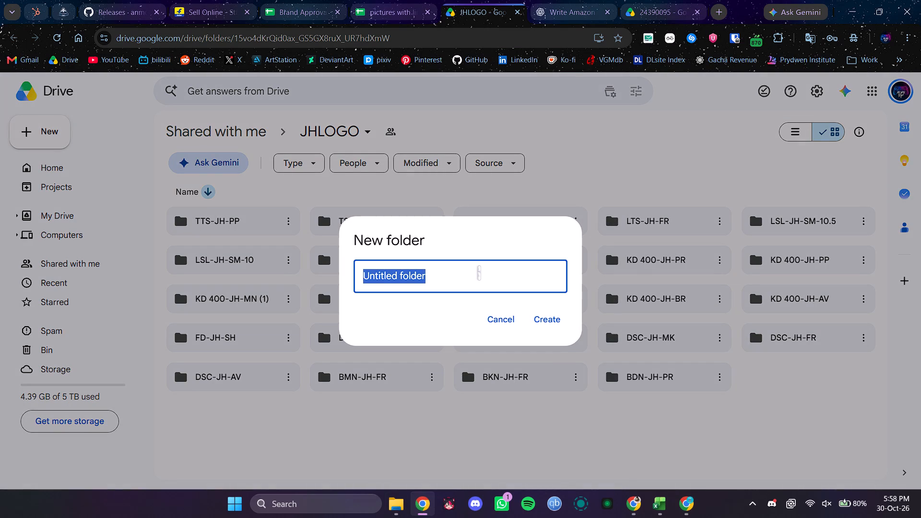
key(ctrl+v)
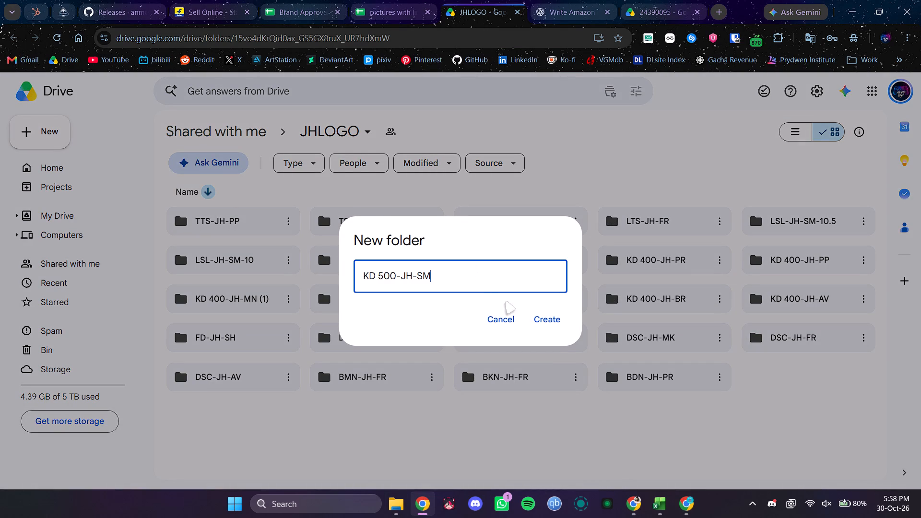
click(551, 321)
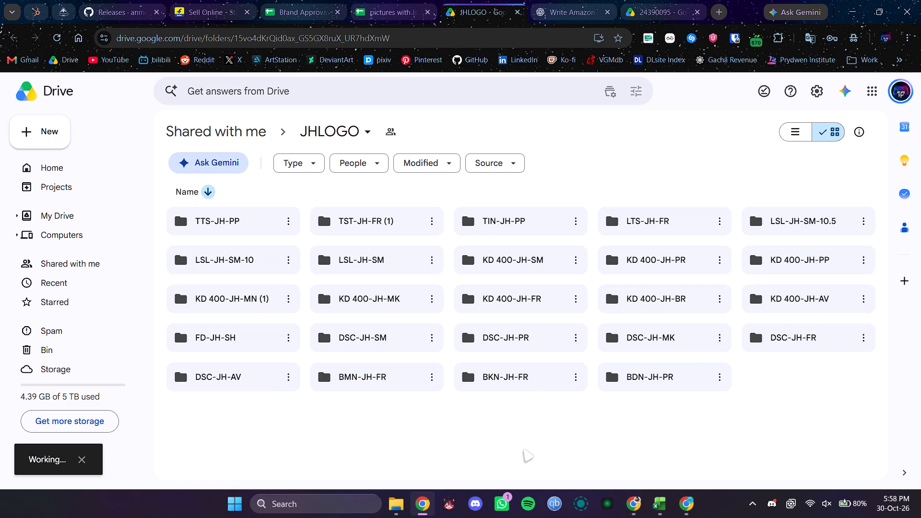
double_click(521, 262)
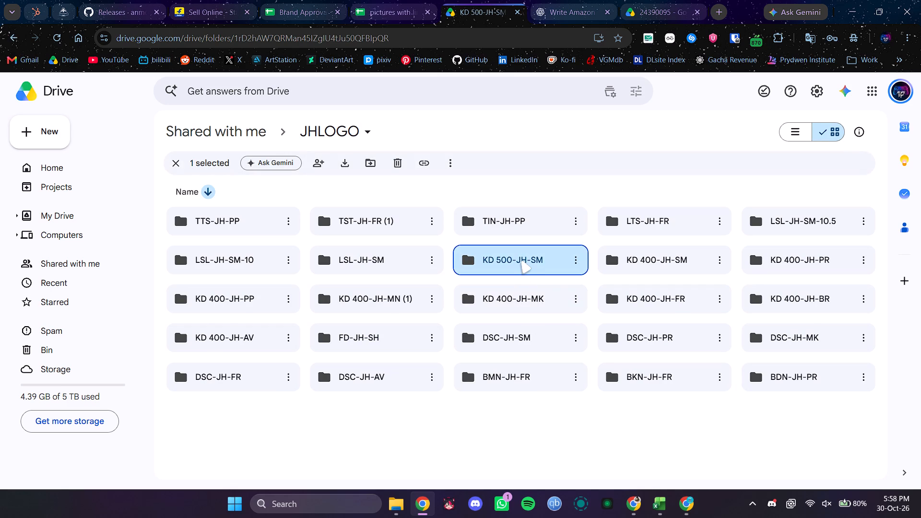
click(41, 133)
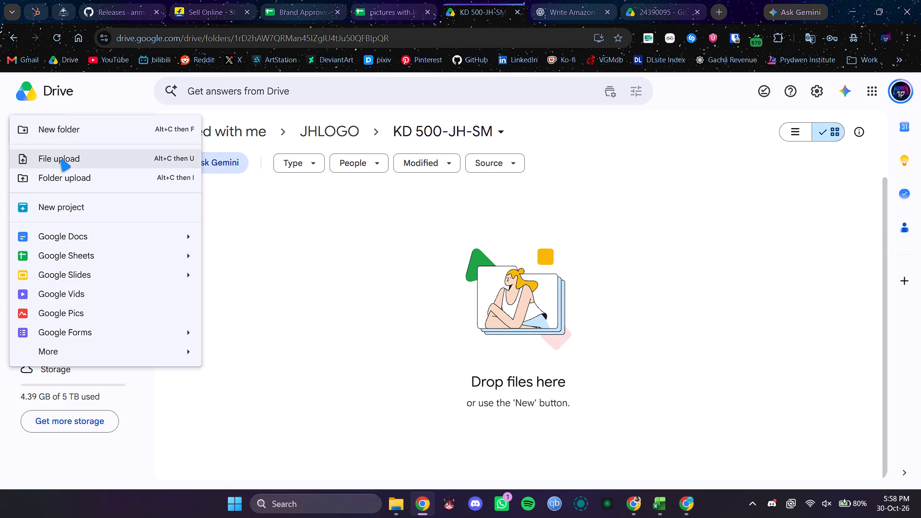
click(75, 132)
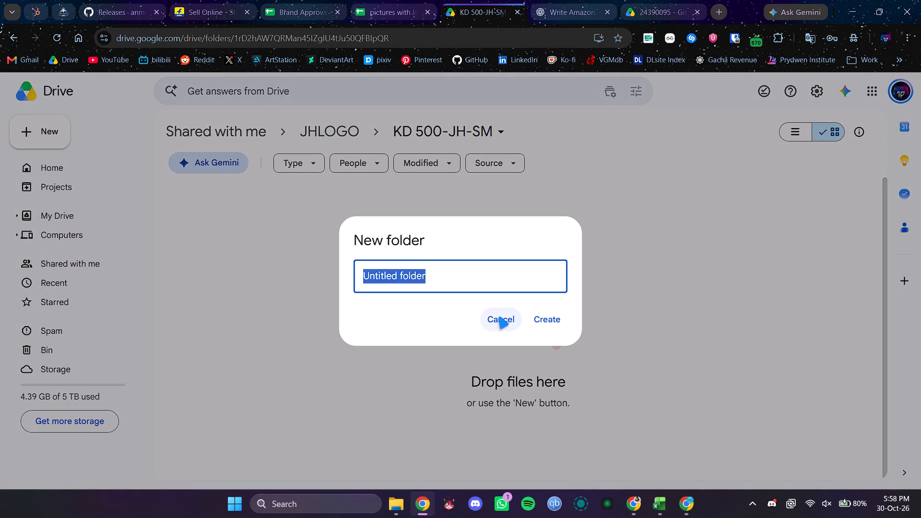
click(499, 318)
Upload the KD 500-JH-SM folder from Downloads into the new KD 500-JH-SM folder on Drive.
click(41, 127)
click(48, 174)
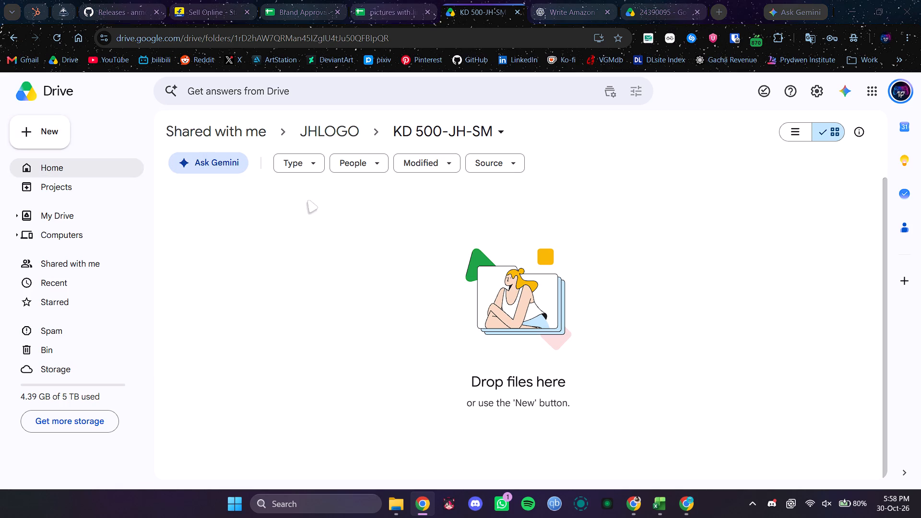
click(169, 155)
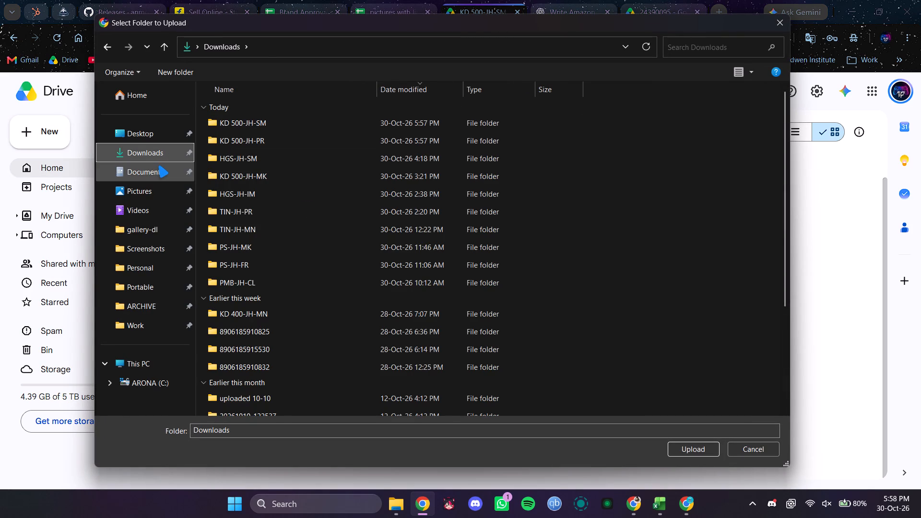
double_click(266, 126)
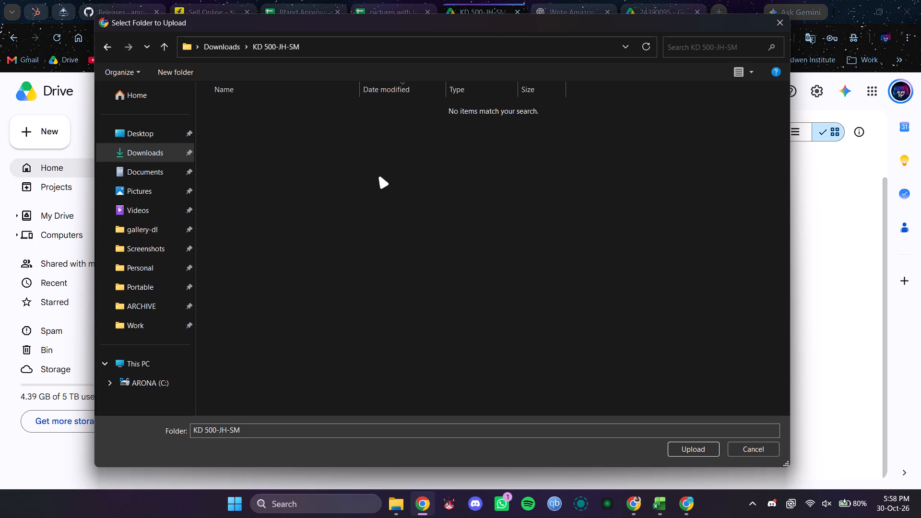
click(702, 449)
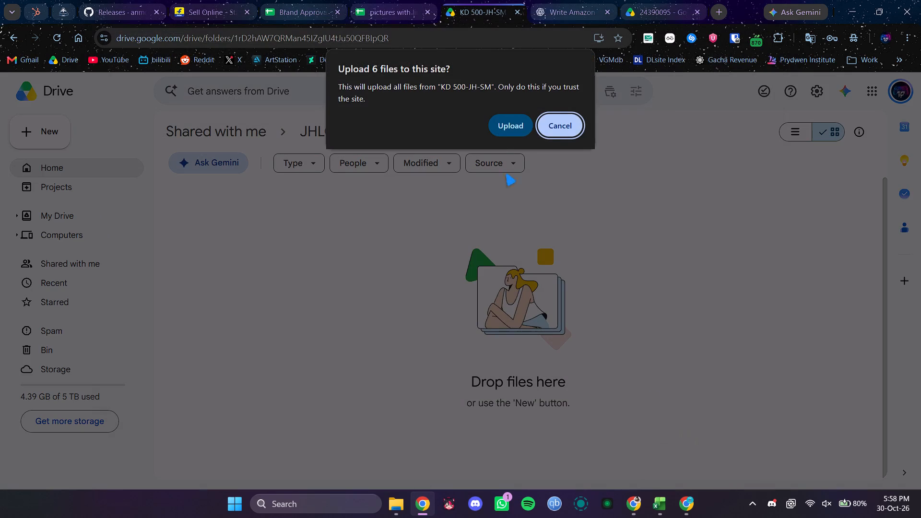
click(507, 125)
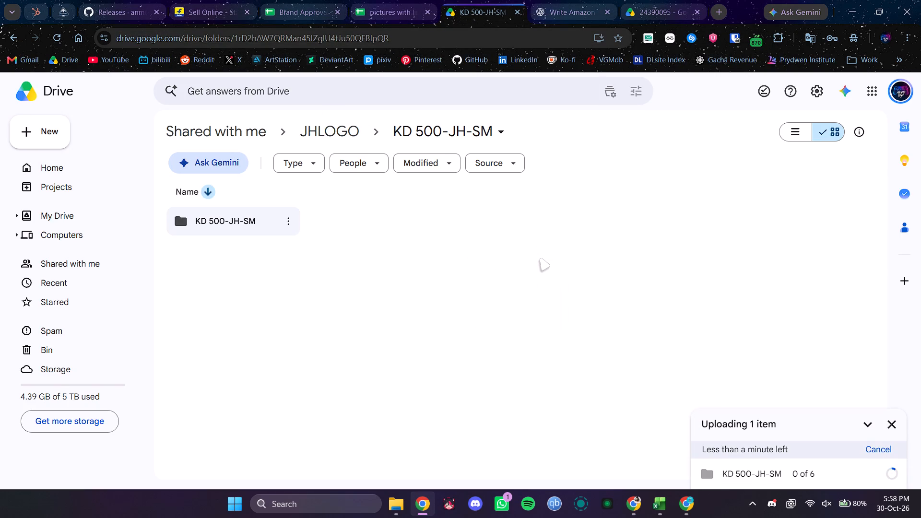
Cancel the running KD 500-JH-SM upload and move the nested KD 500-JH-SM folder to the bin.
click(881, 448)
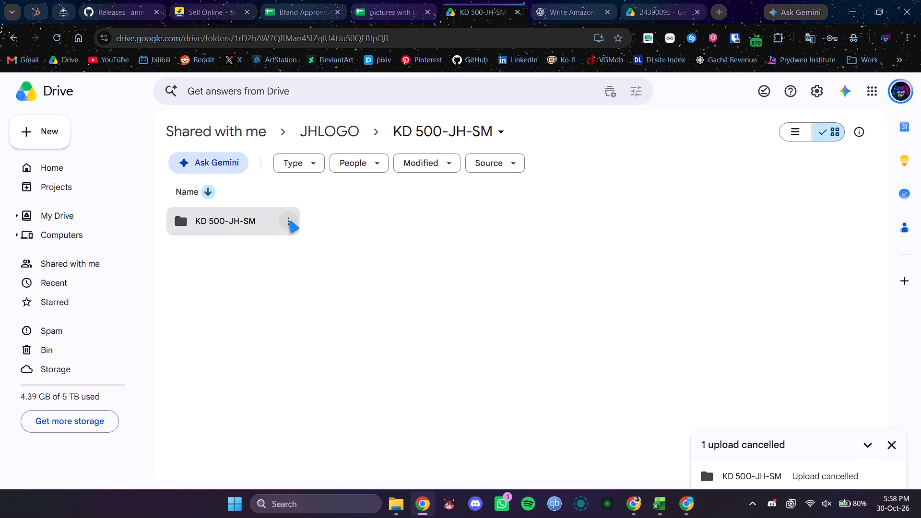
click(289, 222)
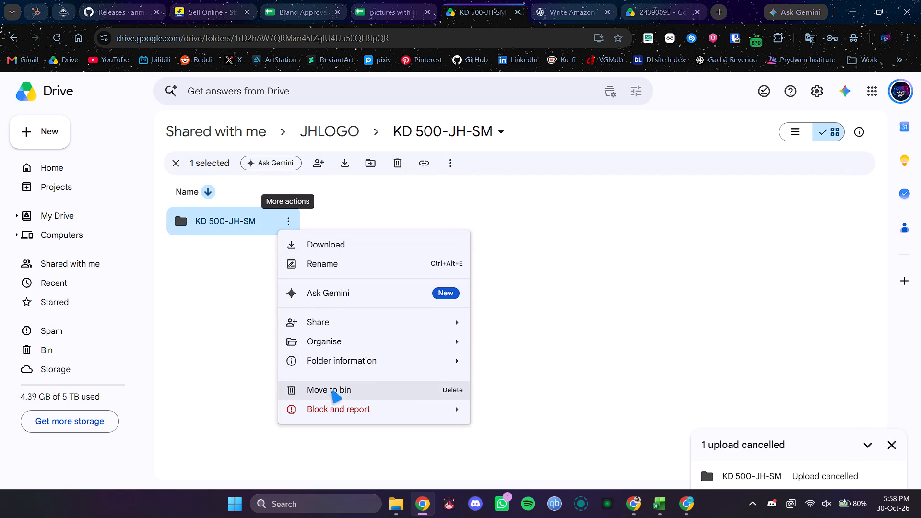
click(332, 391)
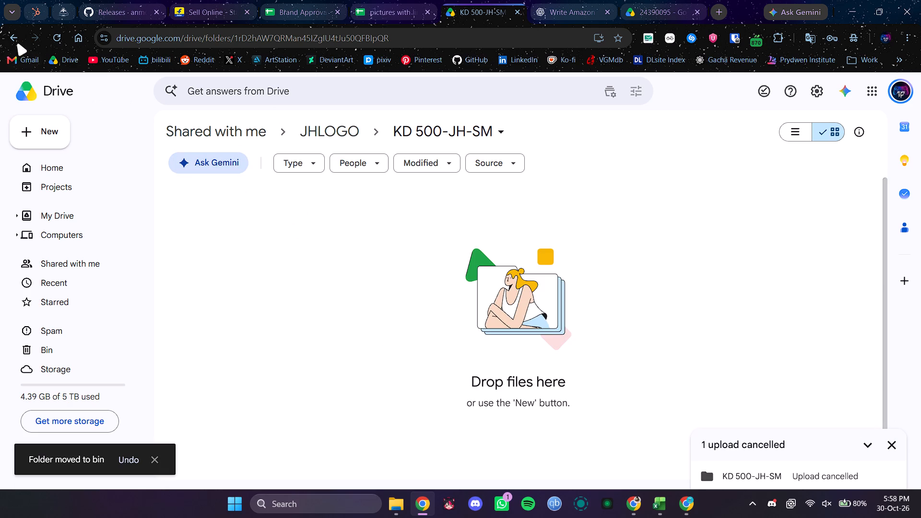
Return to the JHLOGO folder and move its KD 500-JH-SM folder to the bin.
click(13, 39)
click(577, 259)
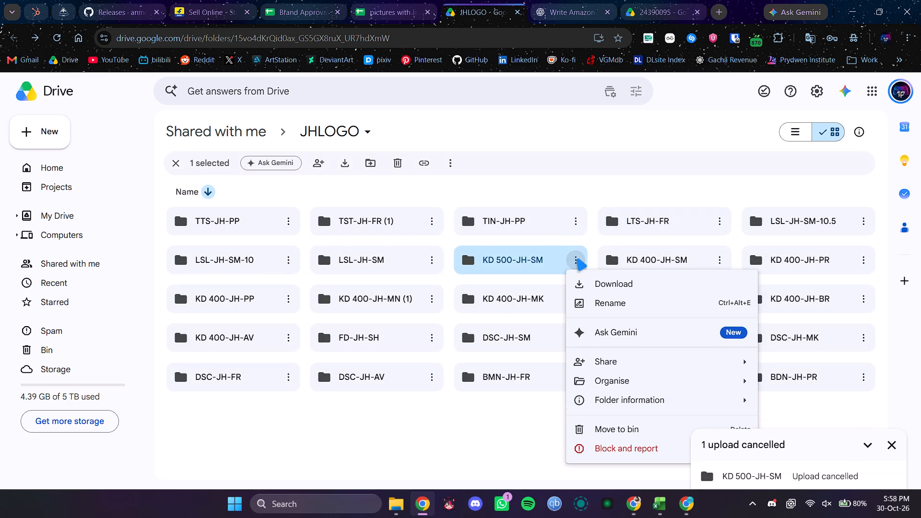
click(605, 432)
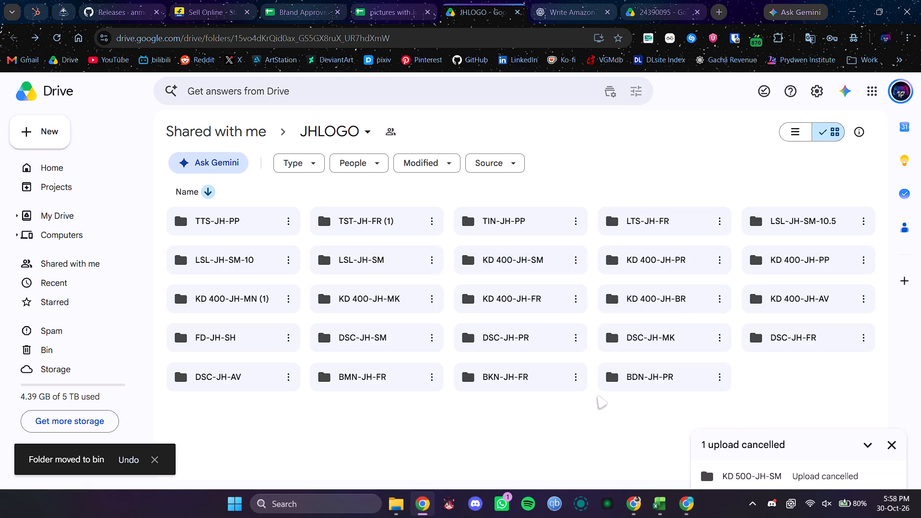
Upload the KD 500-JH-SM folder from Downloads directly into the JHLOGO folder on Drive.
click(391, 513)
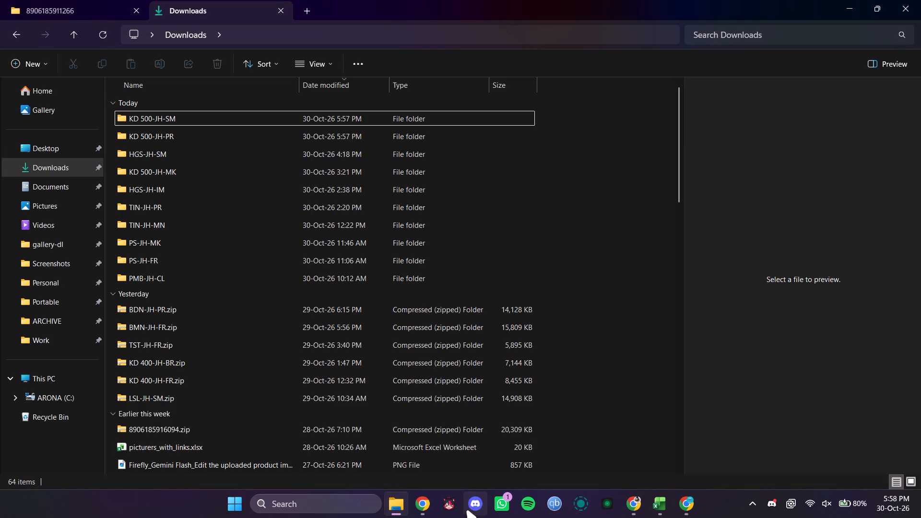
click(421, 512)
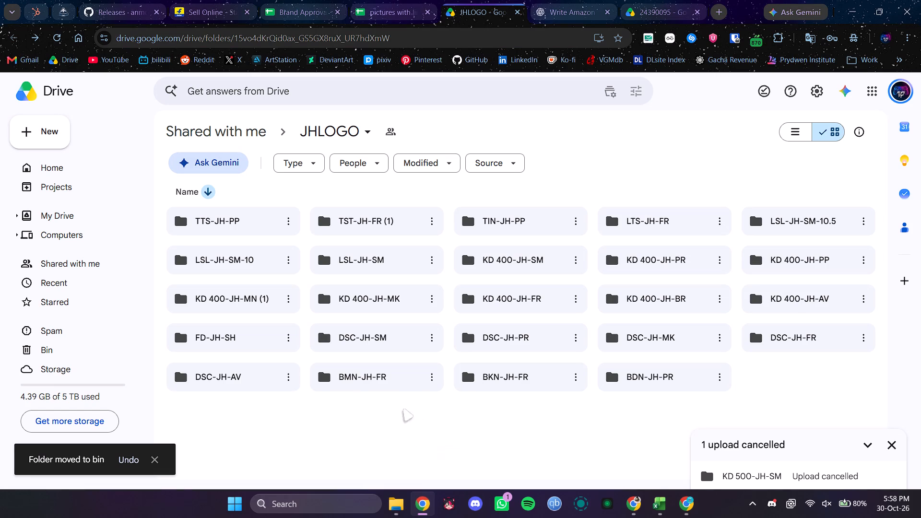
click(29, 133)
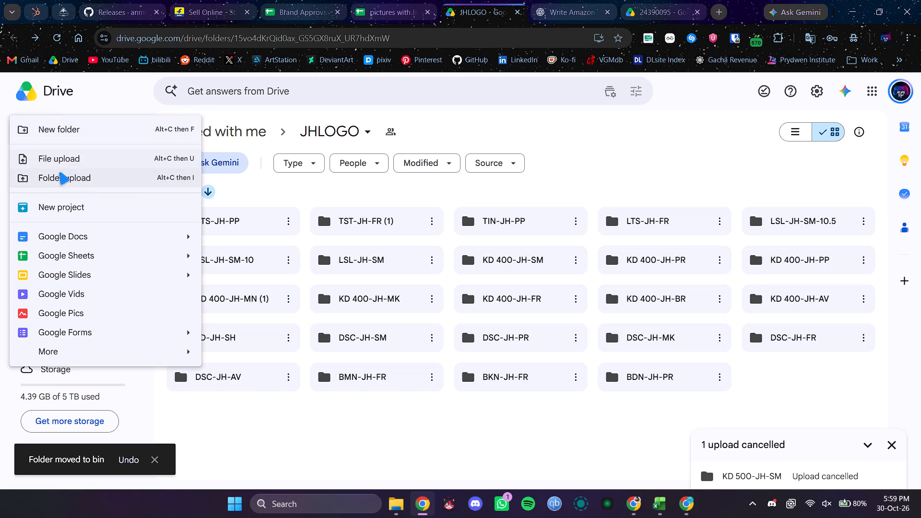
click(59, 173)
click(130, 150)
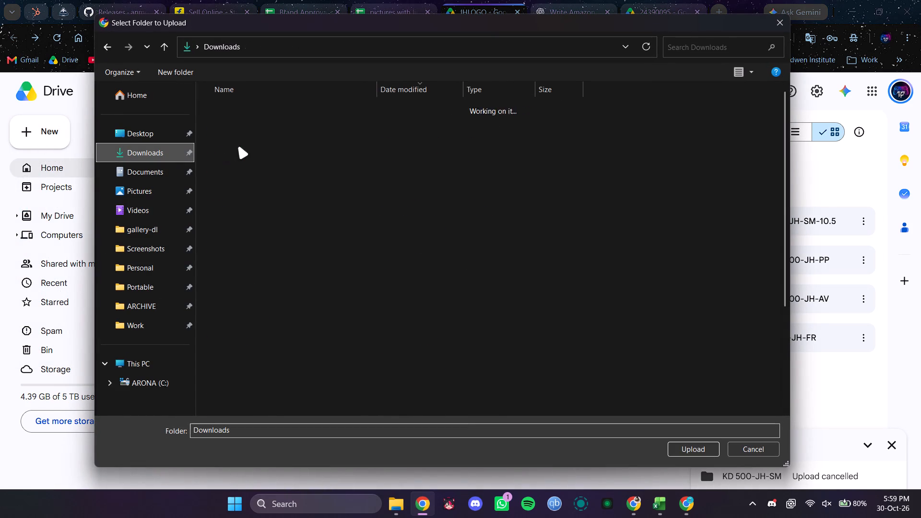
click(251, 126)
click(708, 450)
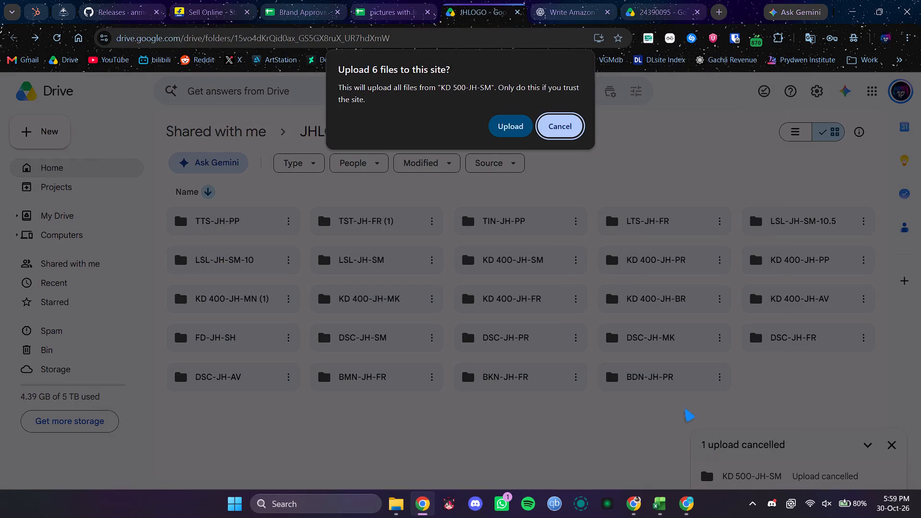
click(518, 124)
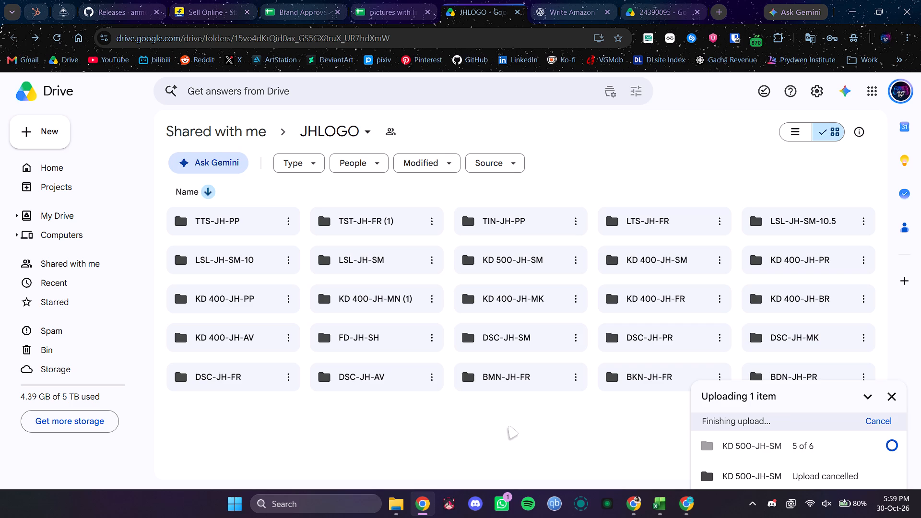
Cancel the remaining KD 500-JH-SM upload and dismiss the upload status list.
click(885, 424)
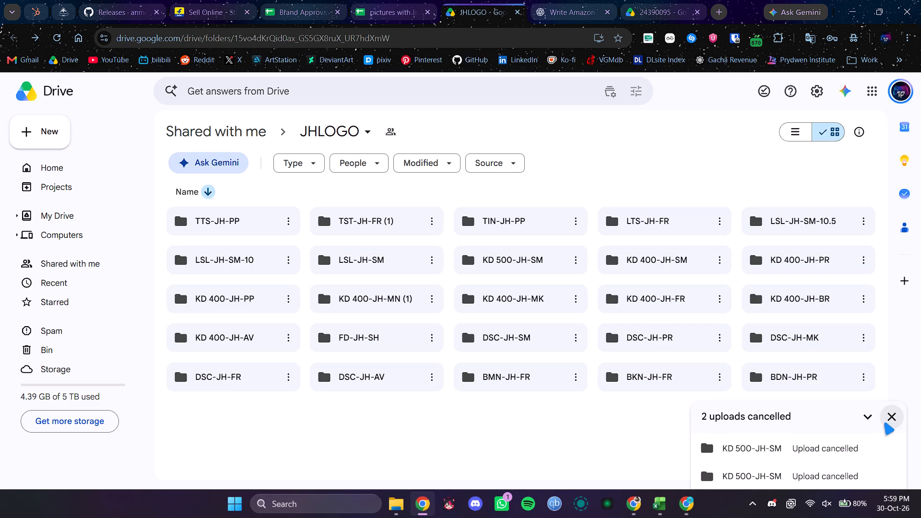
click(892, 415)
Switch to WhatsApp.
click(505, 508)
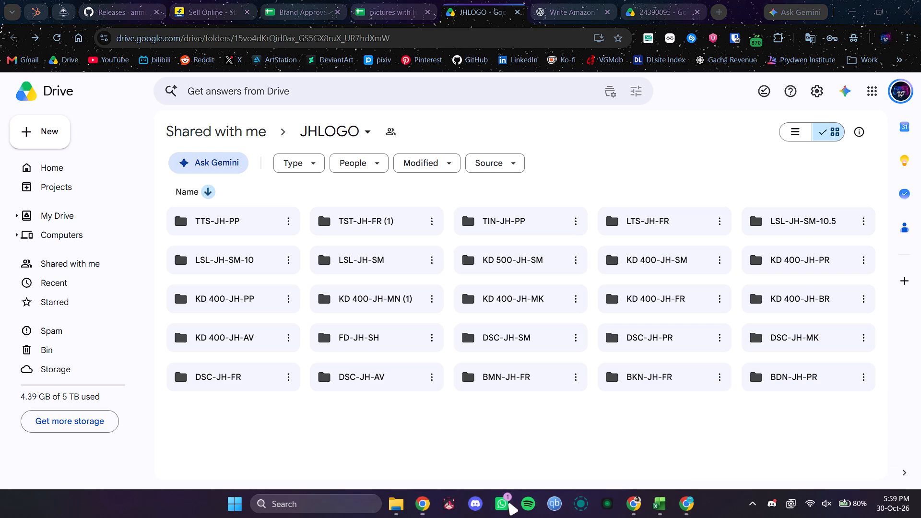
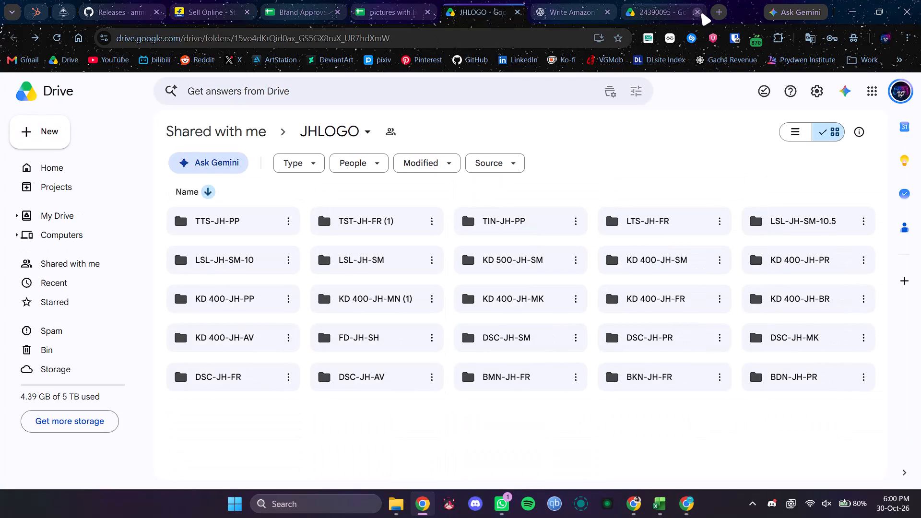
Reload the JHLOGO folder and open its KD 500-JH-SM folder to check the uploaded images.
click(52, 40)
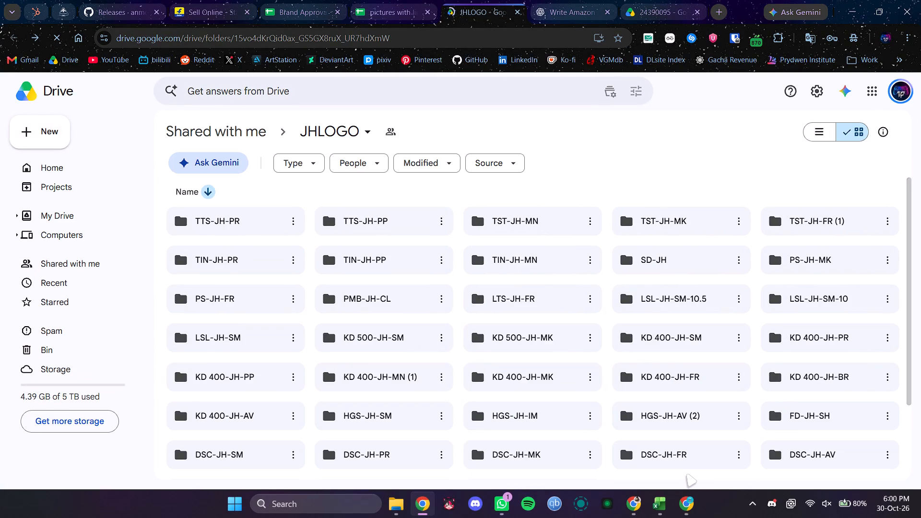
double_click(401, 341)
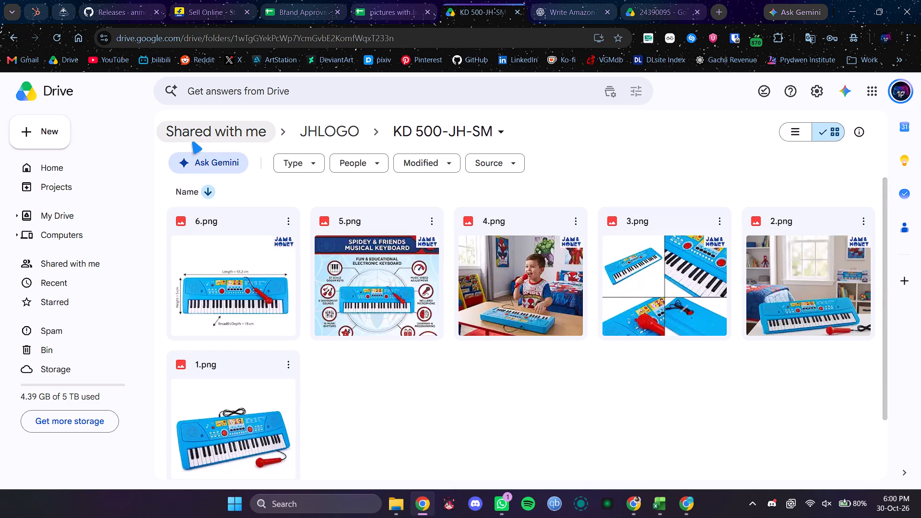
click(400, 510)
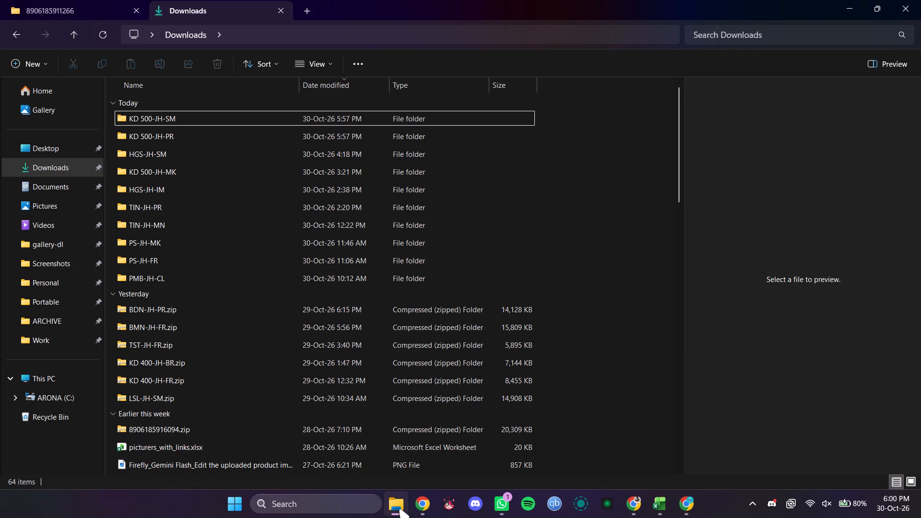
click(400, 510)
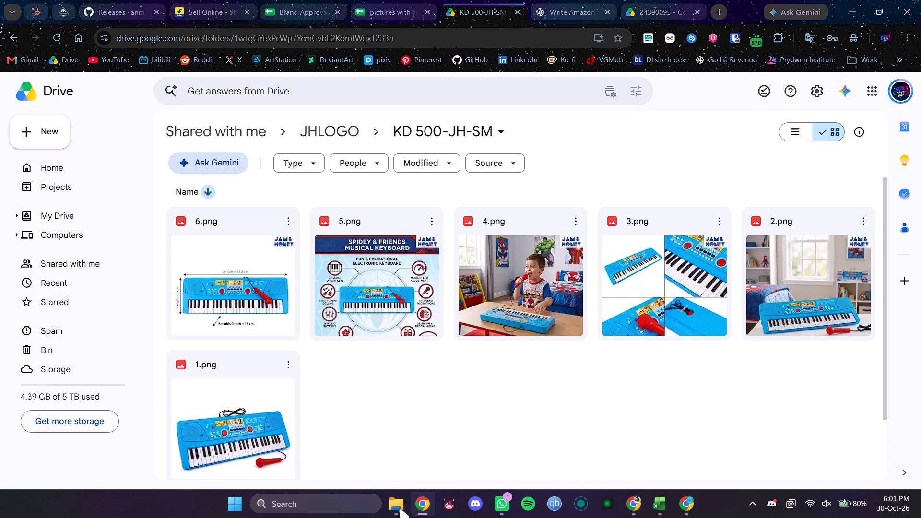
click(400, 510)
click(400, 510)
Return to the JHLOGO folder and upload the KD 500-JH-PR folder from Downloads directly into it.
click(345, 128)
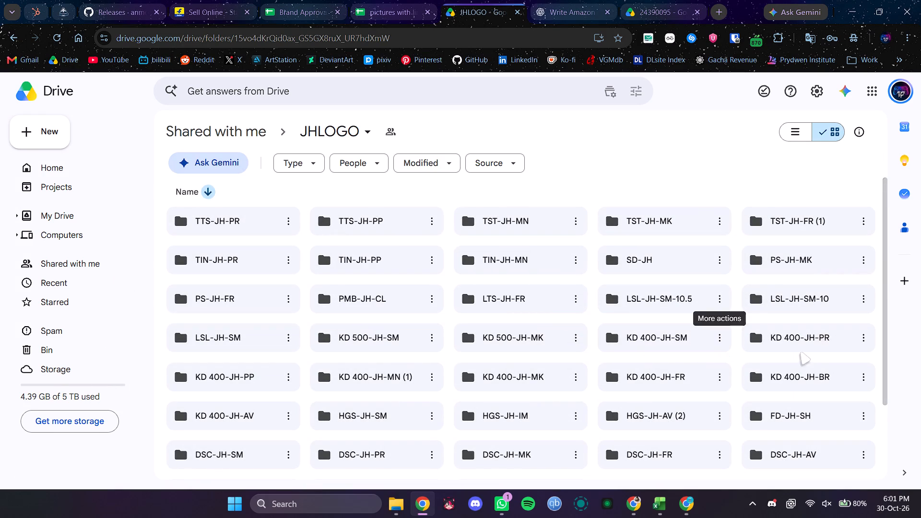
click(401, 504)
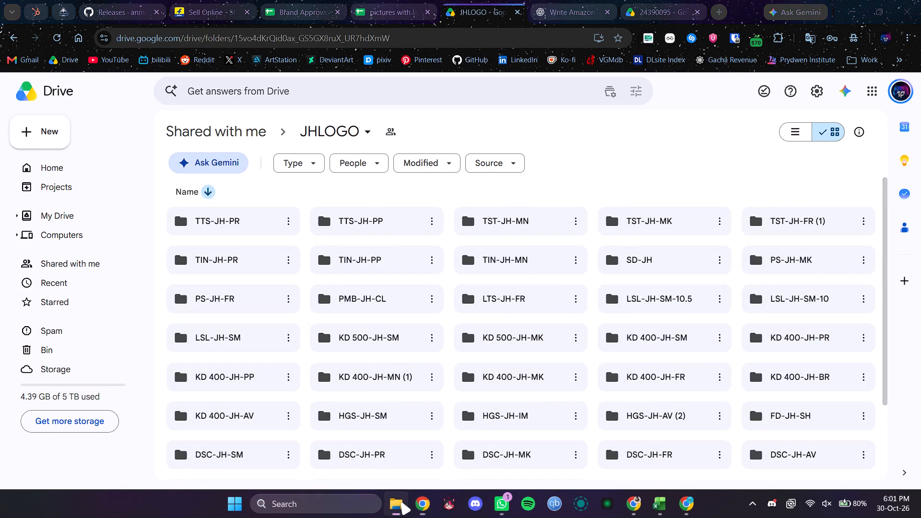
drag(142, 135, 418, 506)
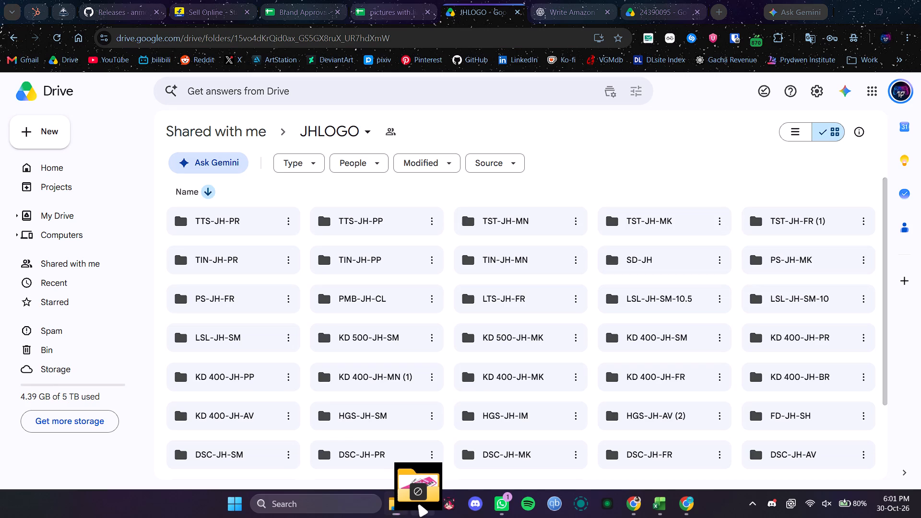
drag(418, 506, 555, 359)
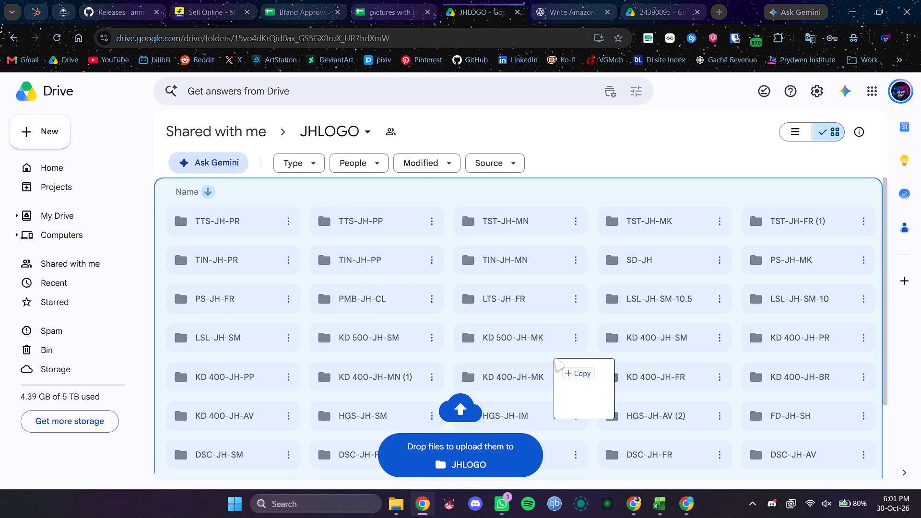
drag(555, 359, 557, 356)
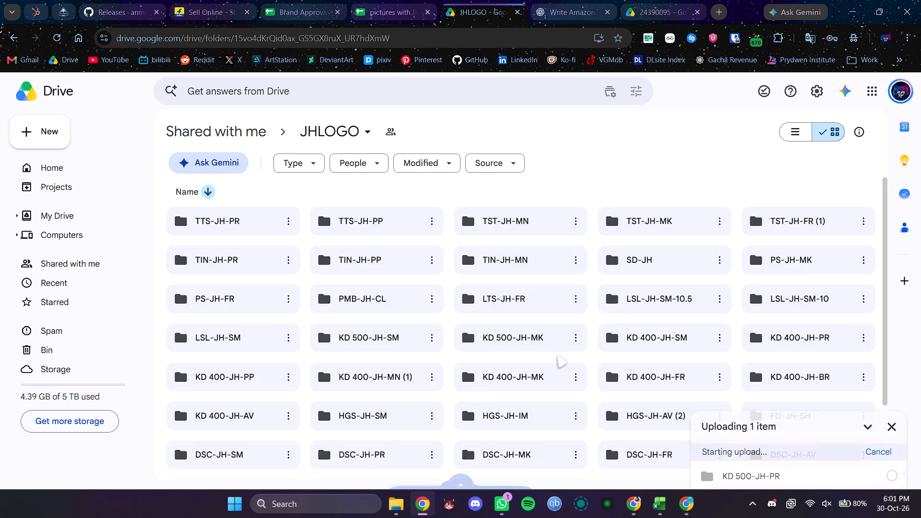
scroll(559, 354, down, 4)
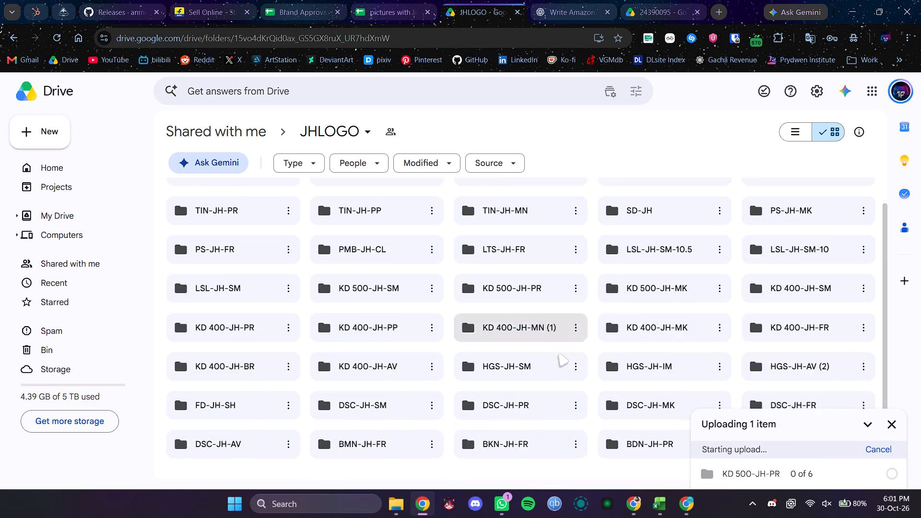
scroll(536, 436, up, 2)
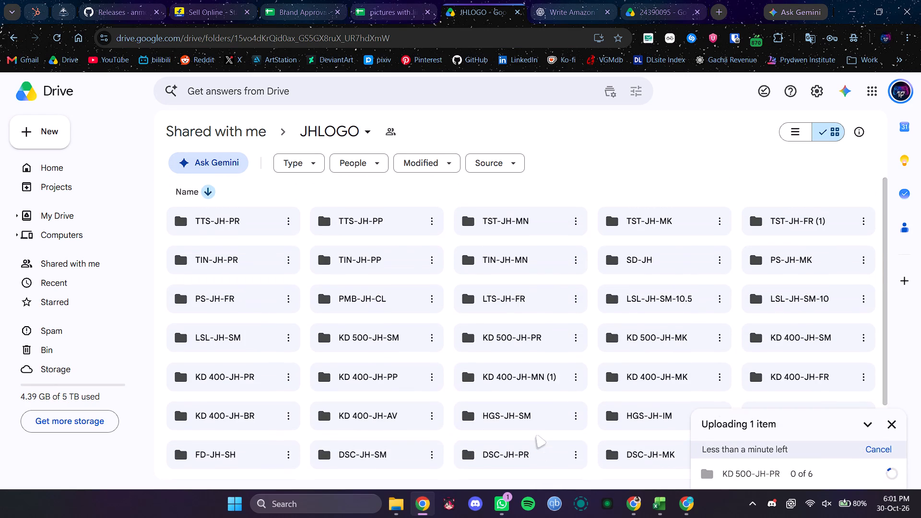
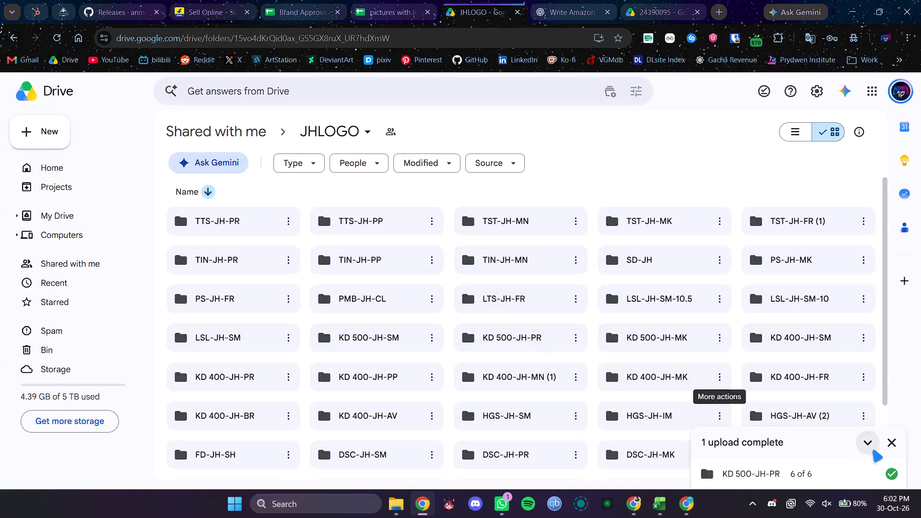
Dismiss the upload notification and open the KD 500-JH-SM folder in JHLOGO to check its images.
click(891, 444)
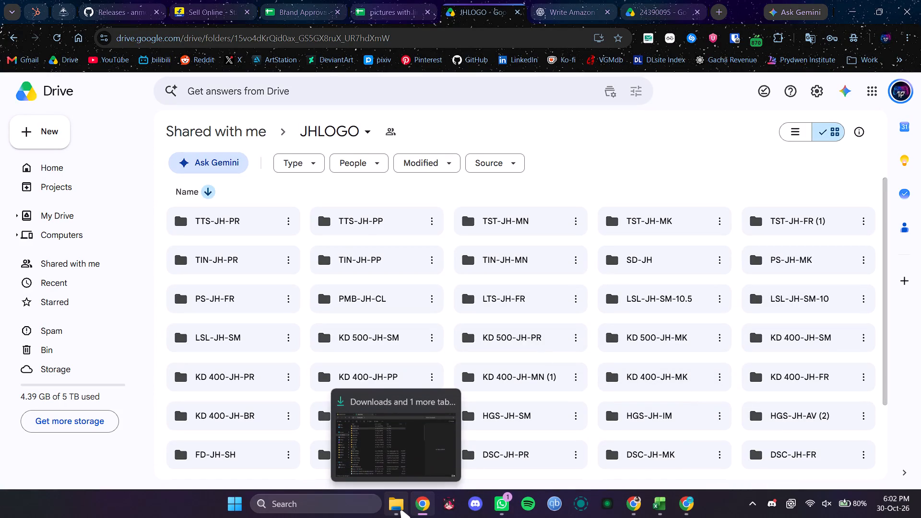
double_click(382, 342)
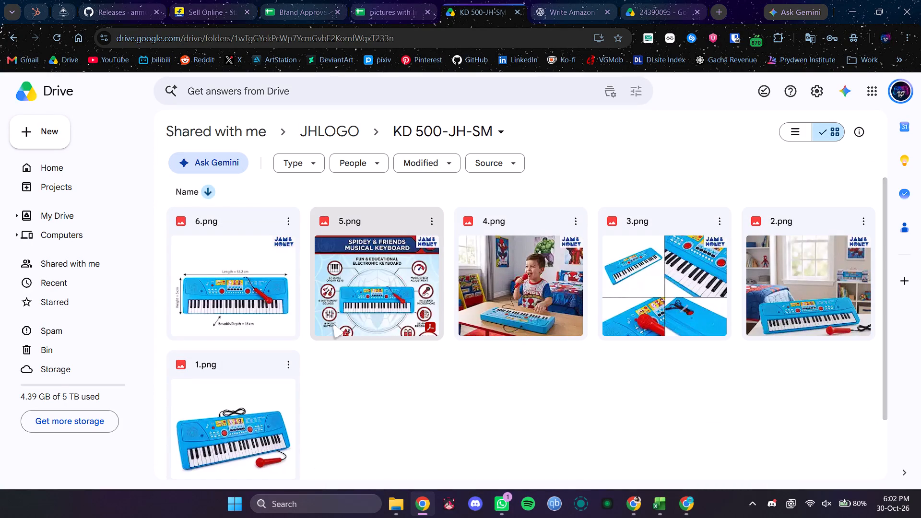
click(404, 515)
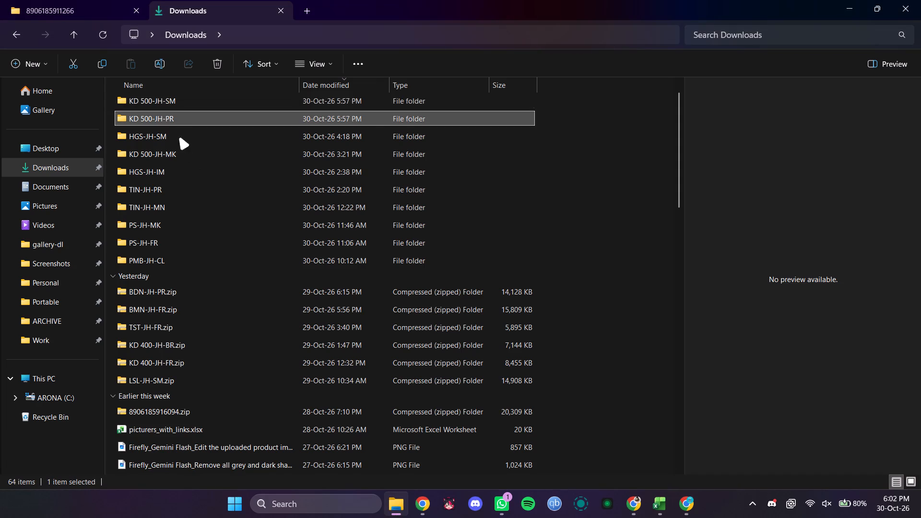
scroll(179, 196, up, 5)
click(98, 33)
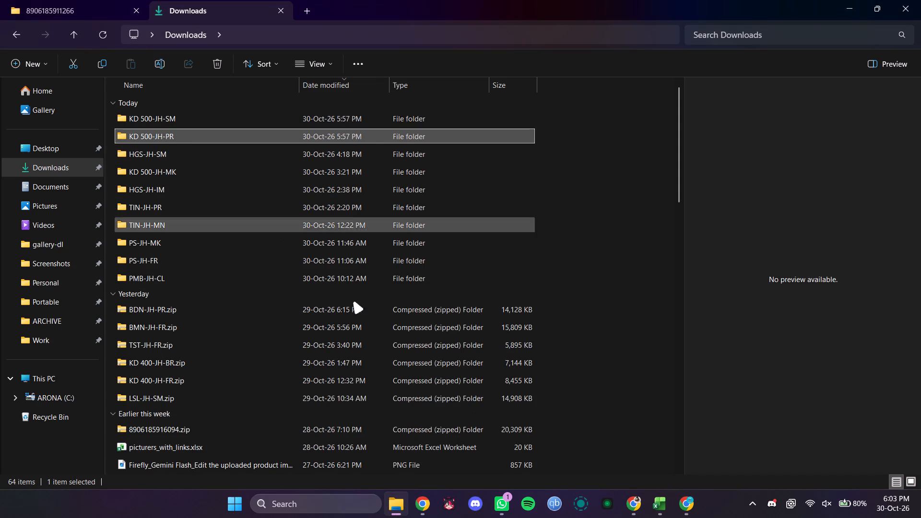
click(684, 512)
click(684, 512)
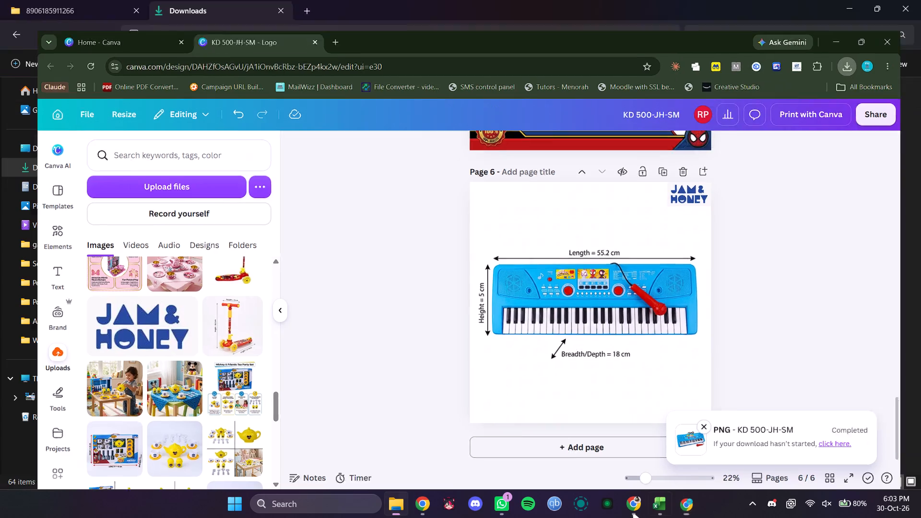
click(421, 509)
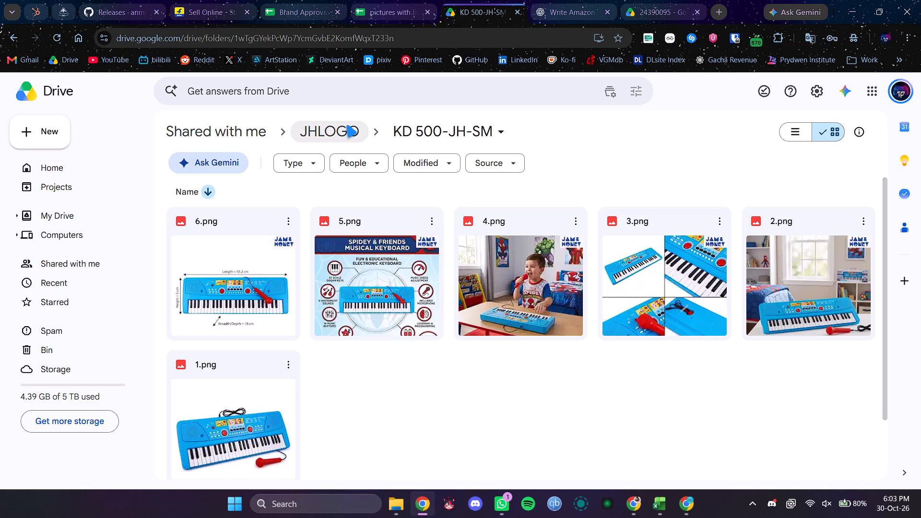
Return to the JHLOGO folder and preview 4.png in the HGS-JH-SM folder to check it for the logo.
click(347, 126)
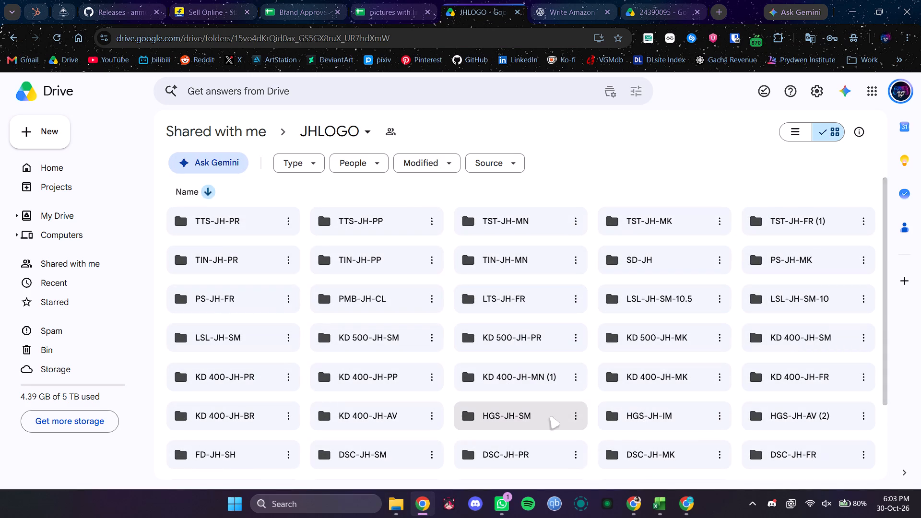
double_click(518, 419)
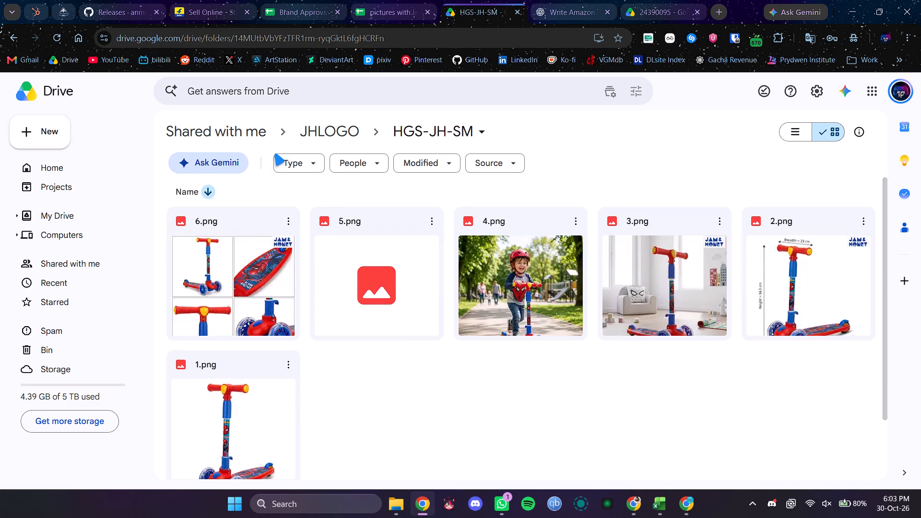
double_click(501, 275)
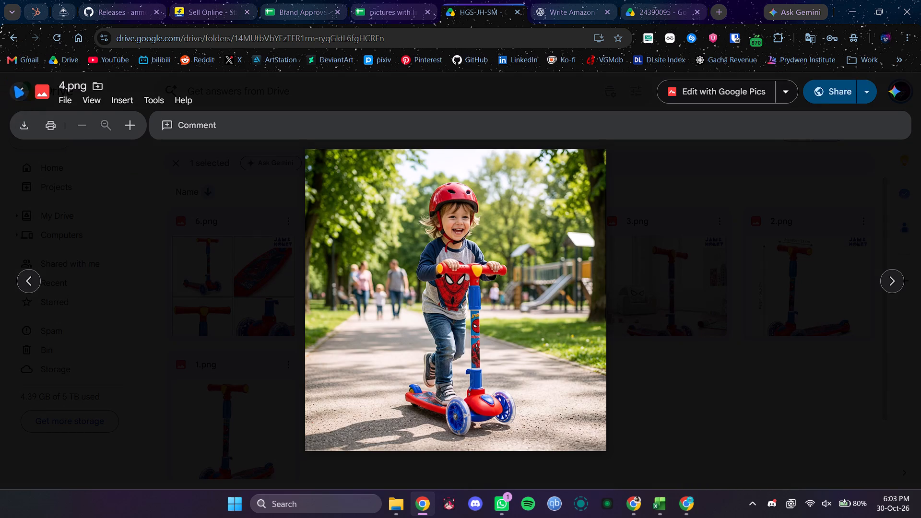
click(16, 88)
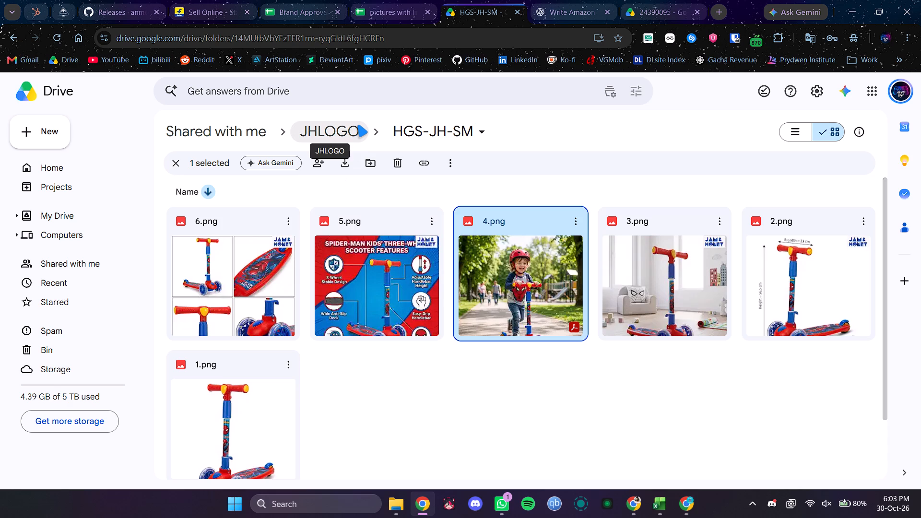
Go back through the JHLOGO folder to HGS-JH-SM and download its 4.png image.
click(329, 135)
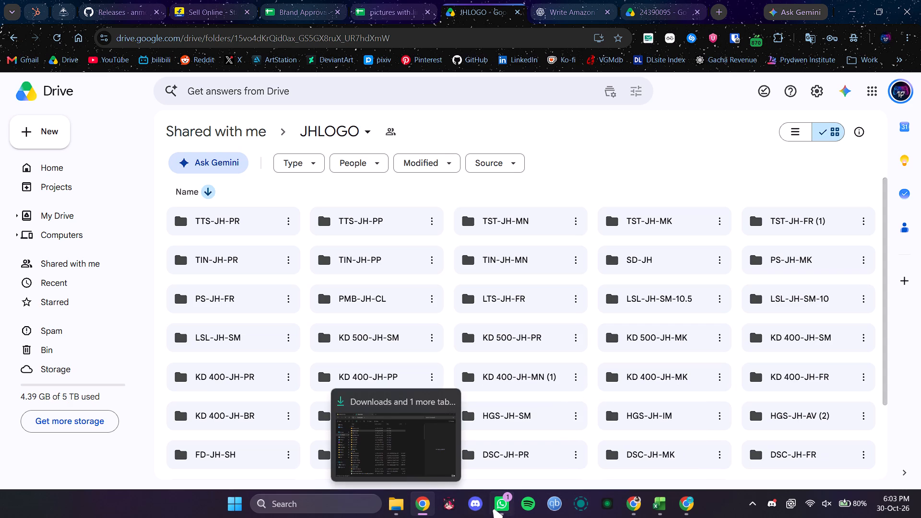
double_click(371, 341)
click(337, 131)
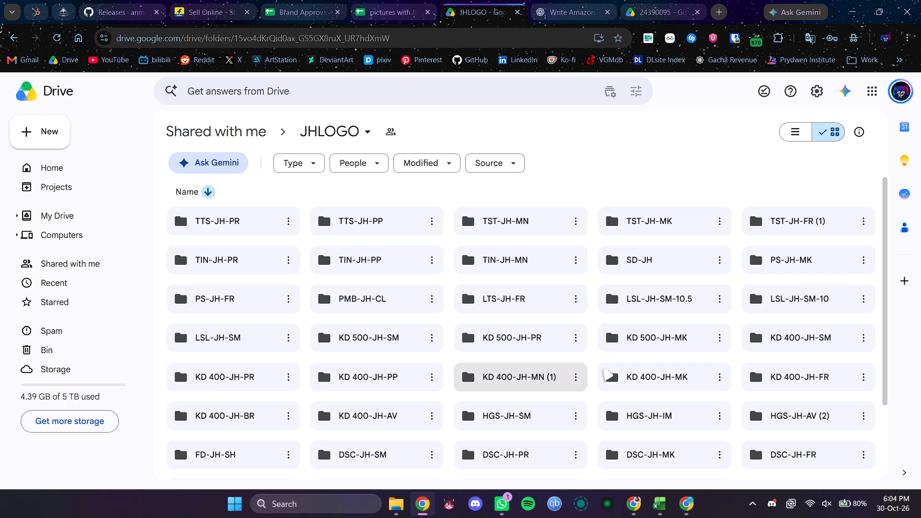
double_click(534, 412)
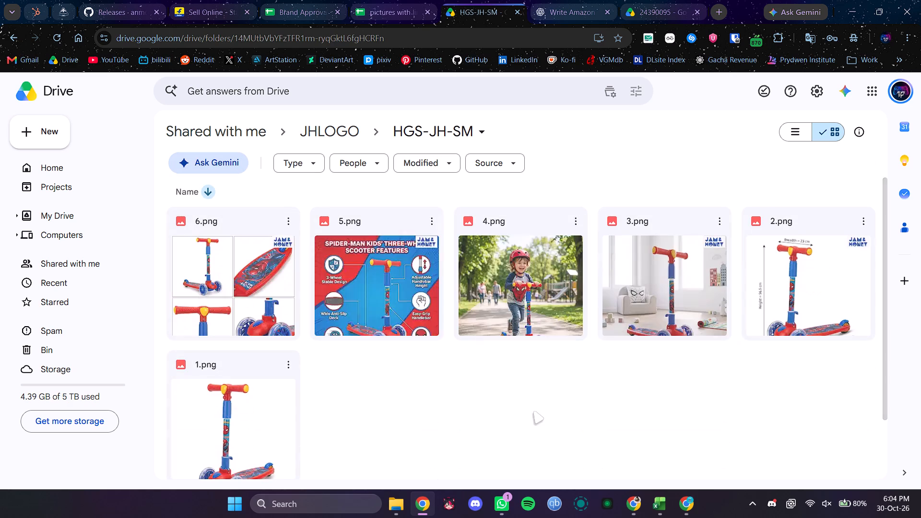
click(573, 224)
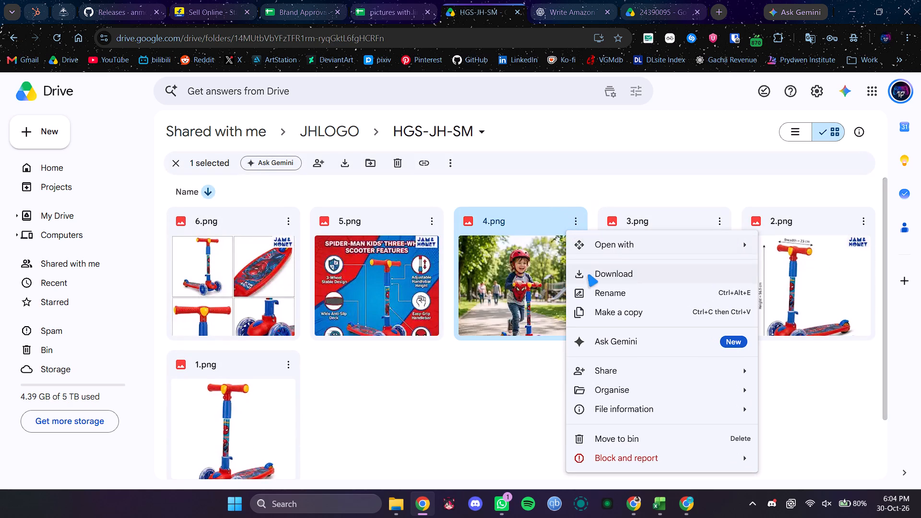
click(600, 275)
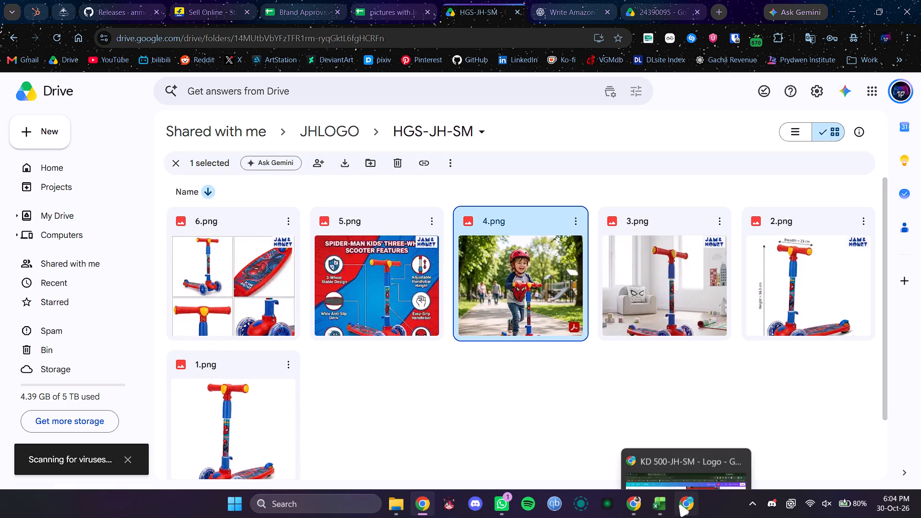
Switch to Canva, close the KD 500-JH-SM design and create a new blank 2000 × 2000 px logo design.
click(679, 506)
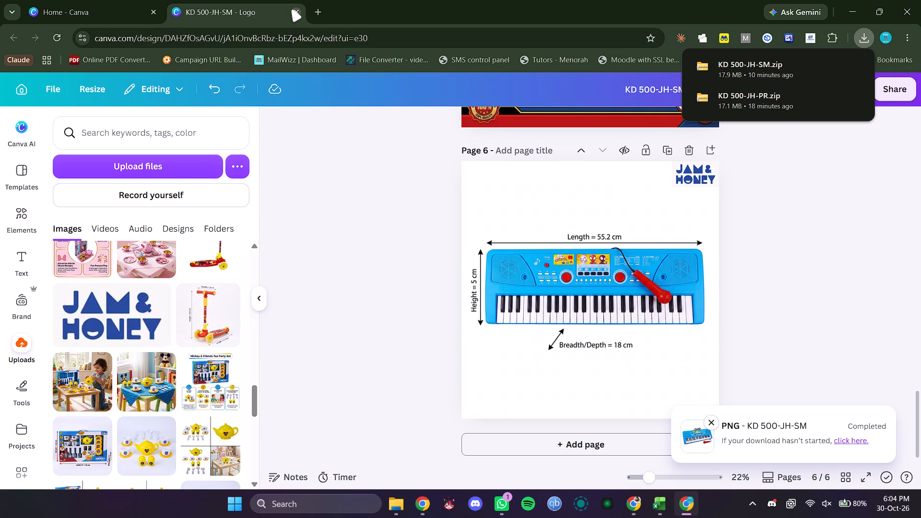
click(292, 11)
click(287, 270)
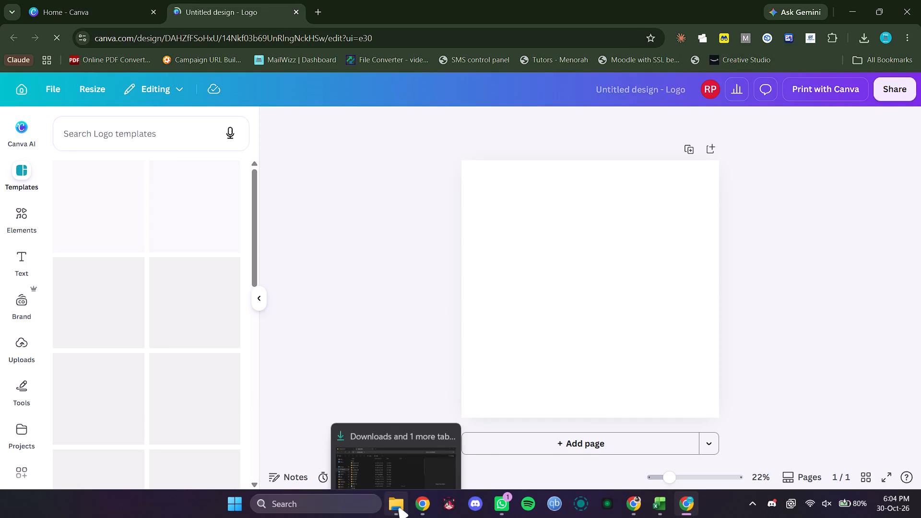
Place 4.png from the Downloads folder on the blank Canva page and enlarge it to cover the whole page.
click(20, 342)
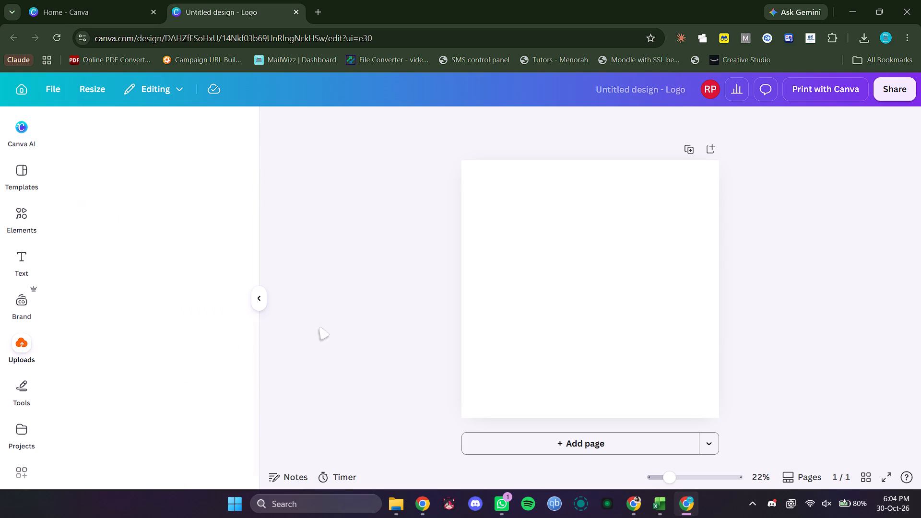
click(394, 500)
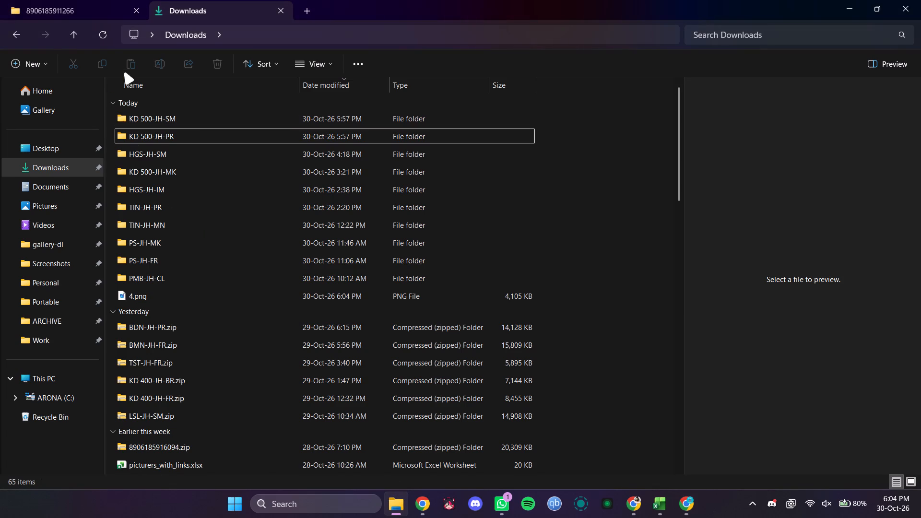
click(101, 36)
drag(146, 117, 629, 287)
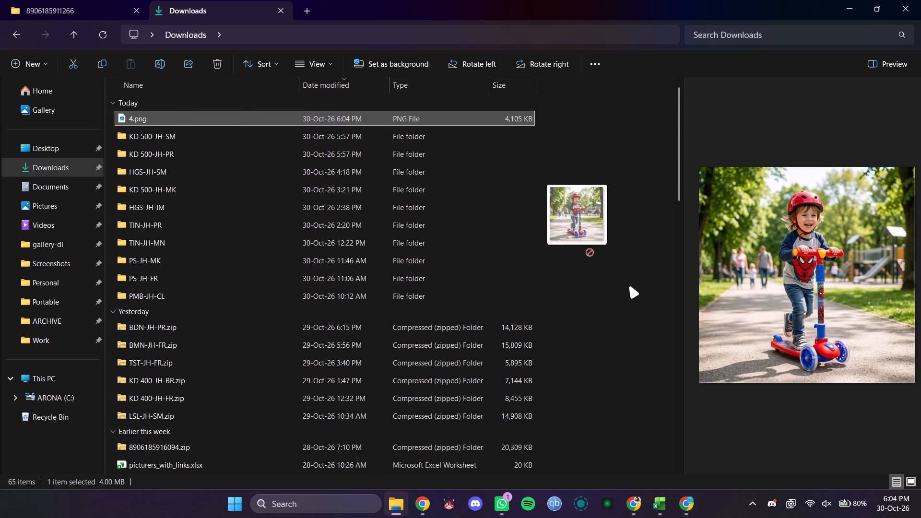
drag(629, 287, 572, 387)
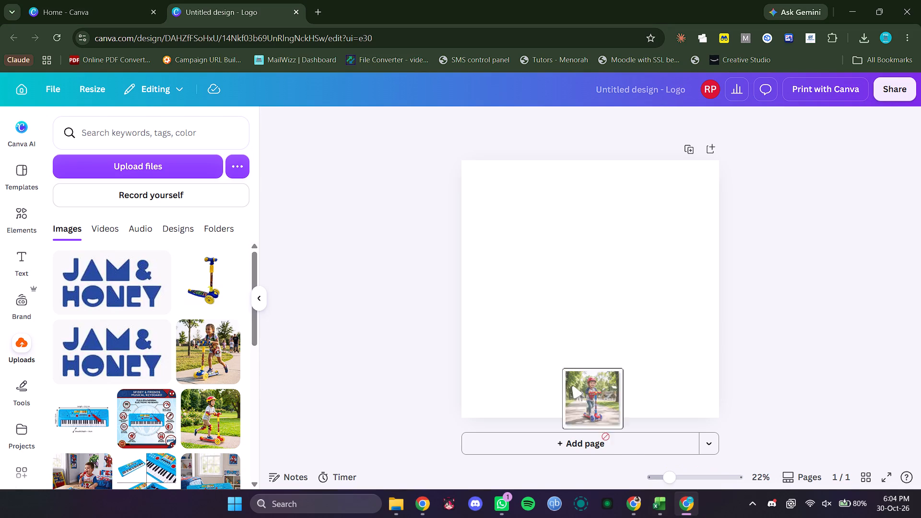
drag(572, 387, 585, 304)
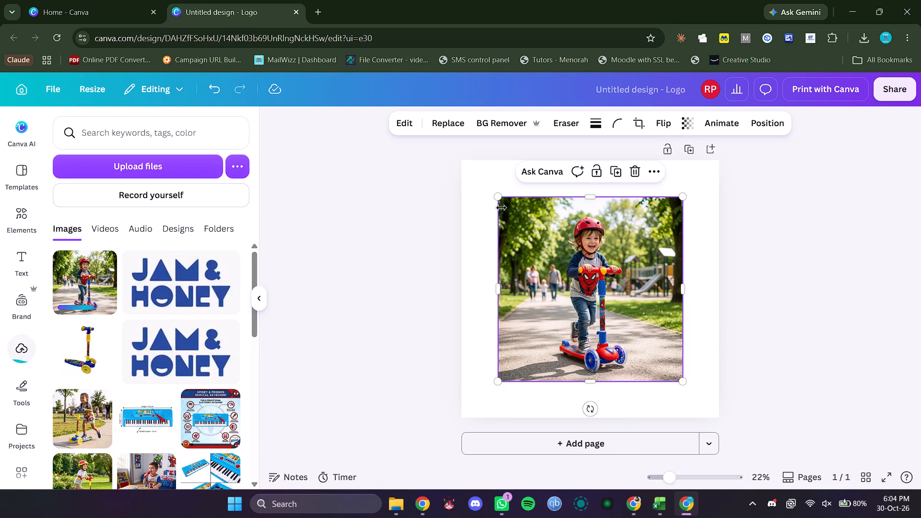
drag(497, 199, 462, 161)
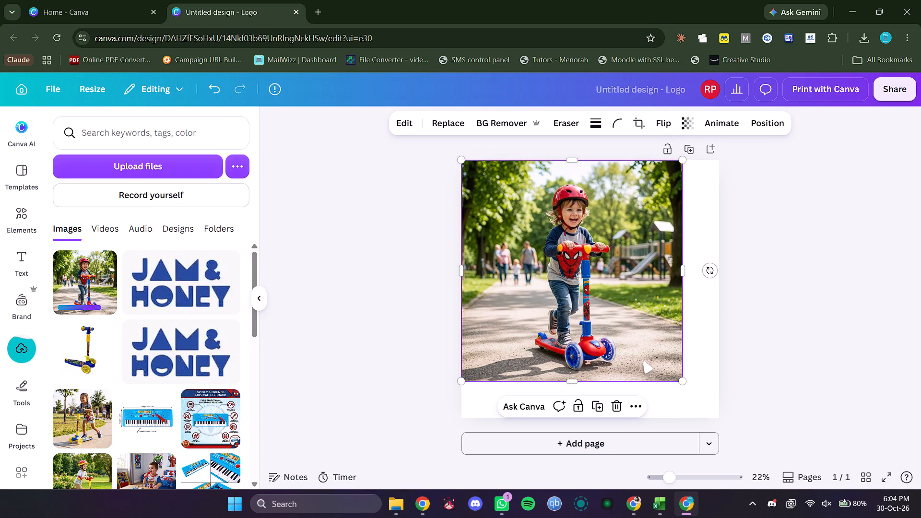
drag(683, 382, 710, 426)
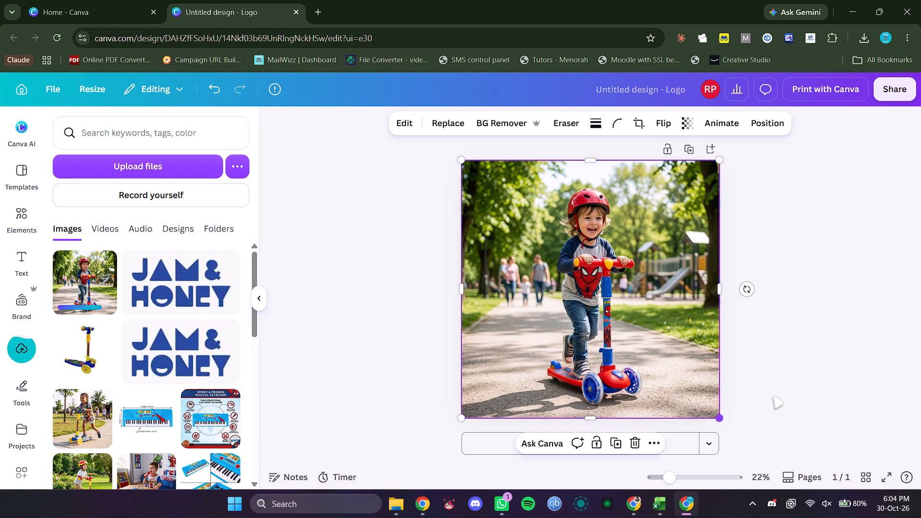
click(798, 383)
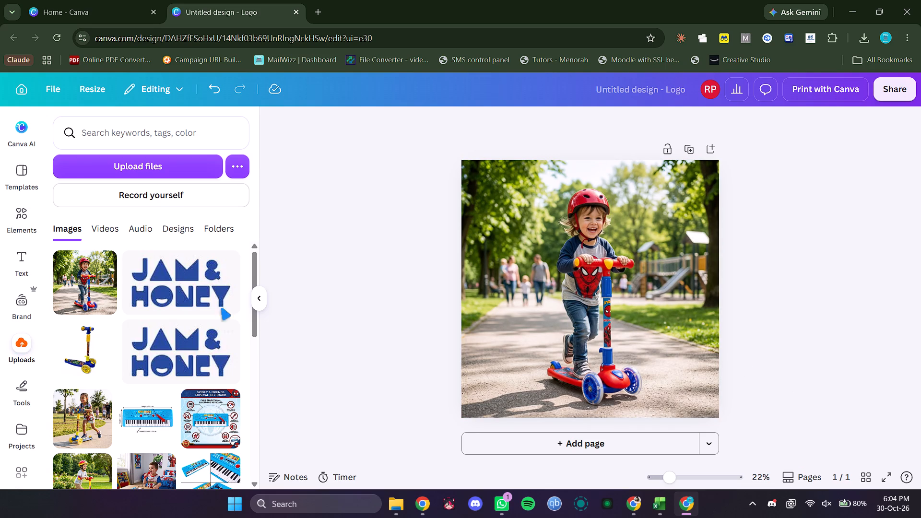
Add the uploaded JAM & HONEY logo, shrink it and fit it into the top-right corner of the scooter image.
click(184, 281)
drag(495, 340, 562, 309)
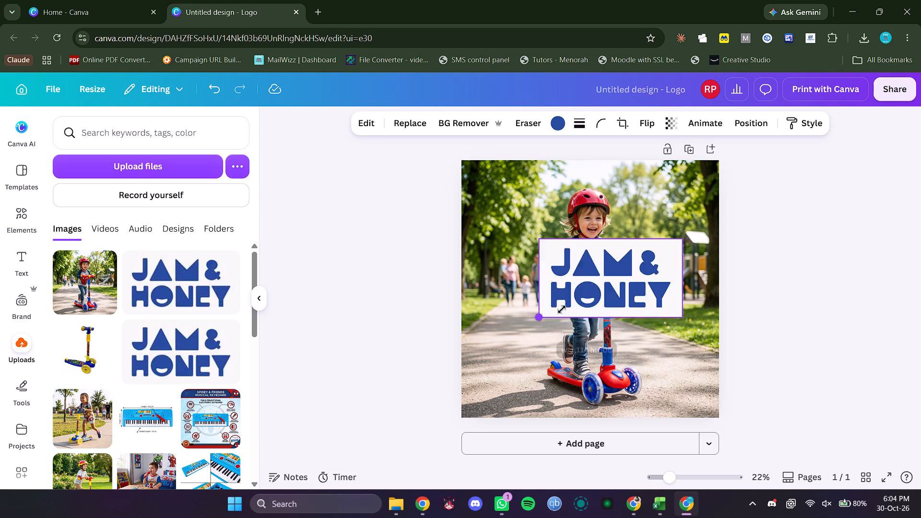
drag(562, 309, 638, 282)
drag(651, 253, 689, 190)
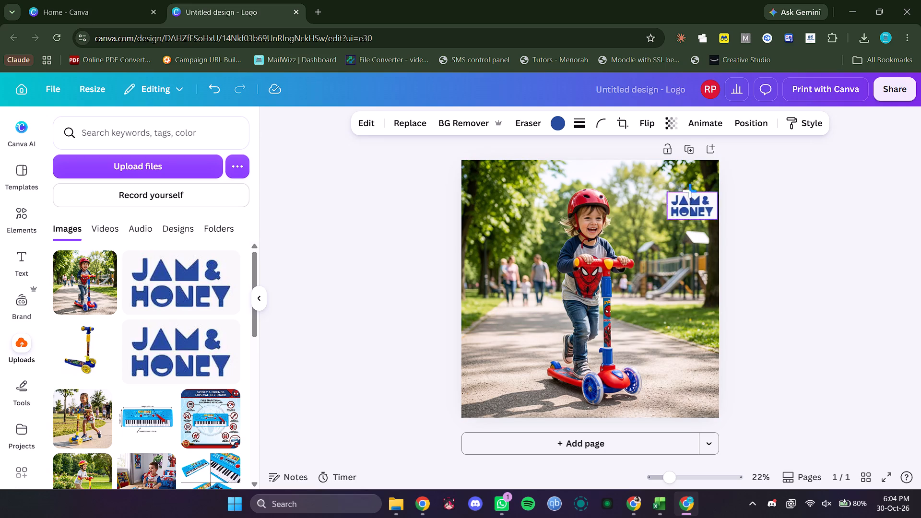
drag(689, 190, 688, 176)
click(668, 188)
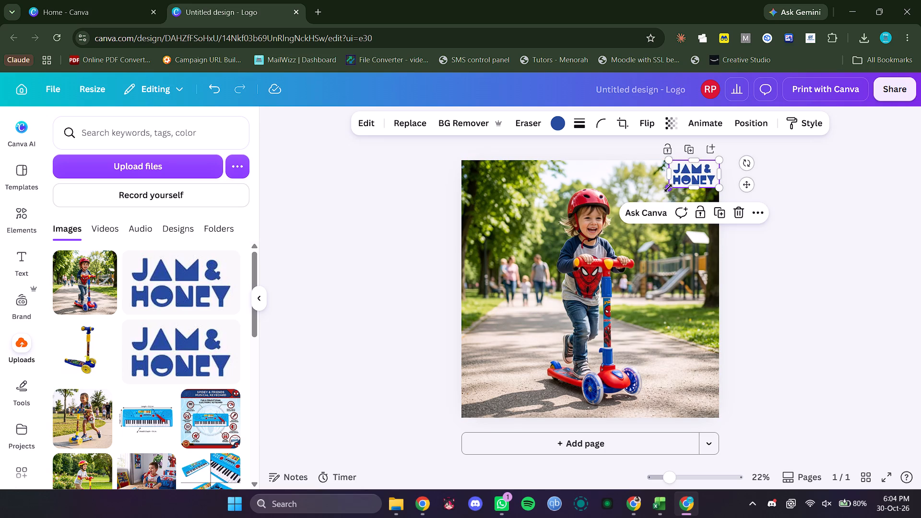
click(821, 285)
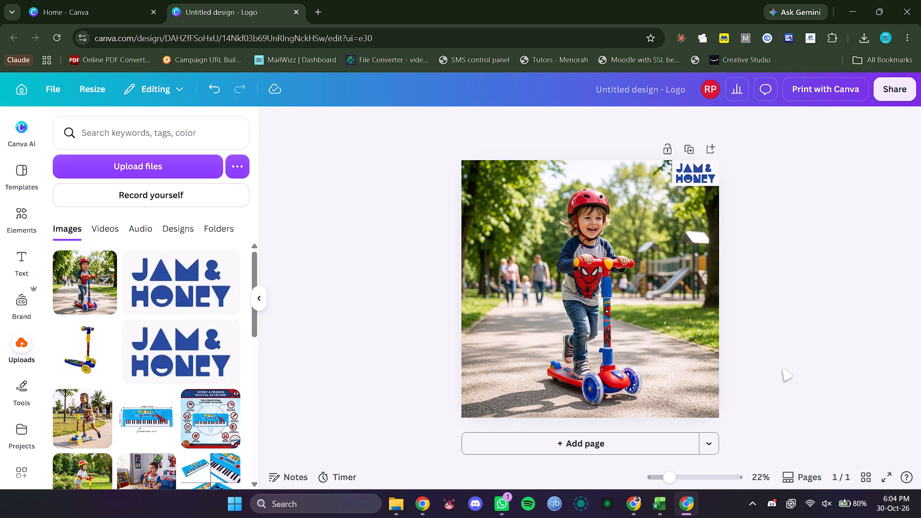
Download the branded scooter design as a 2000 × 2000 px PNG.
right_click(609, 265)
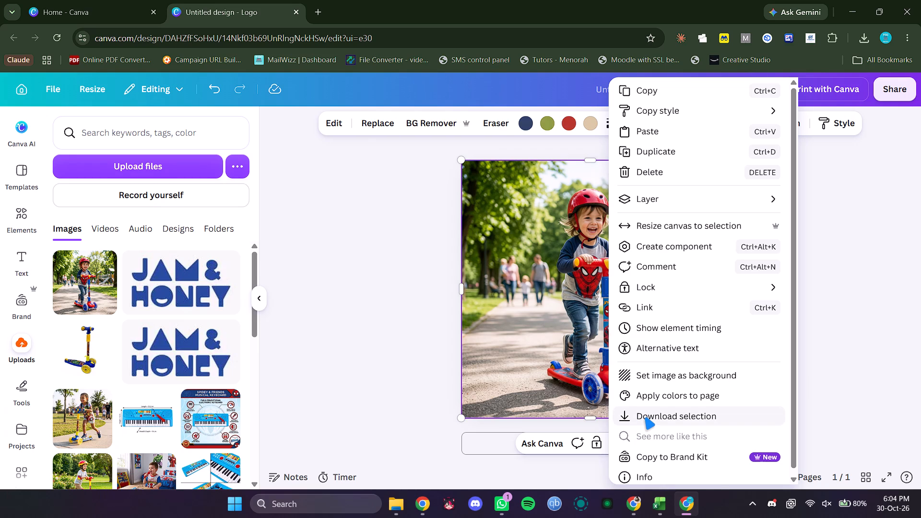
click(367, 320)
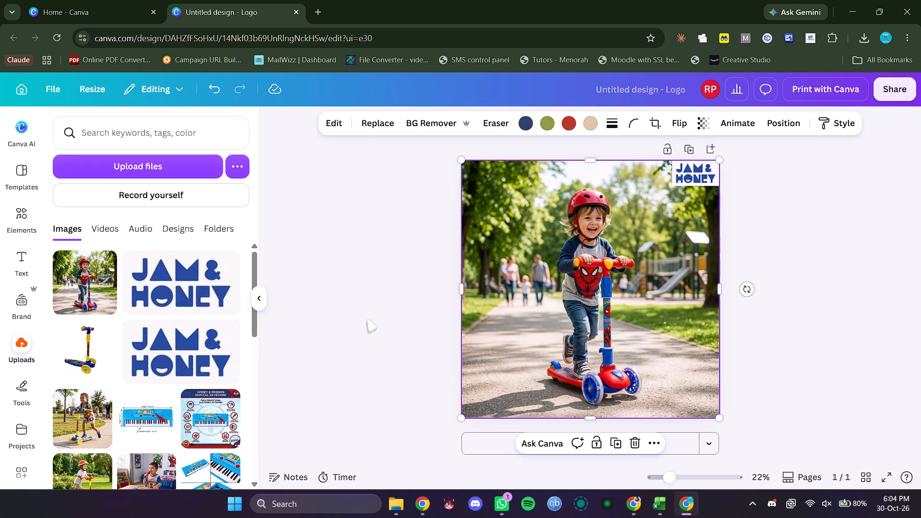
click(896, 96)
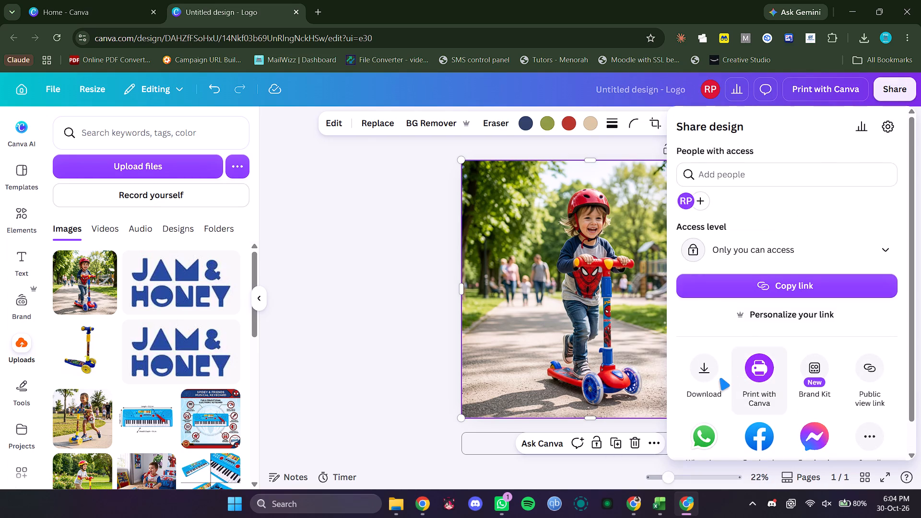
click(708, 379)
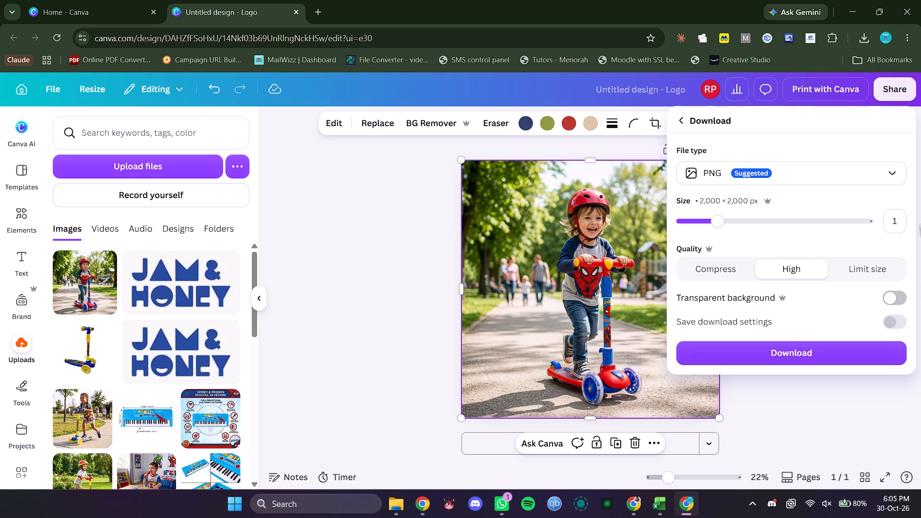
click(773, 346)
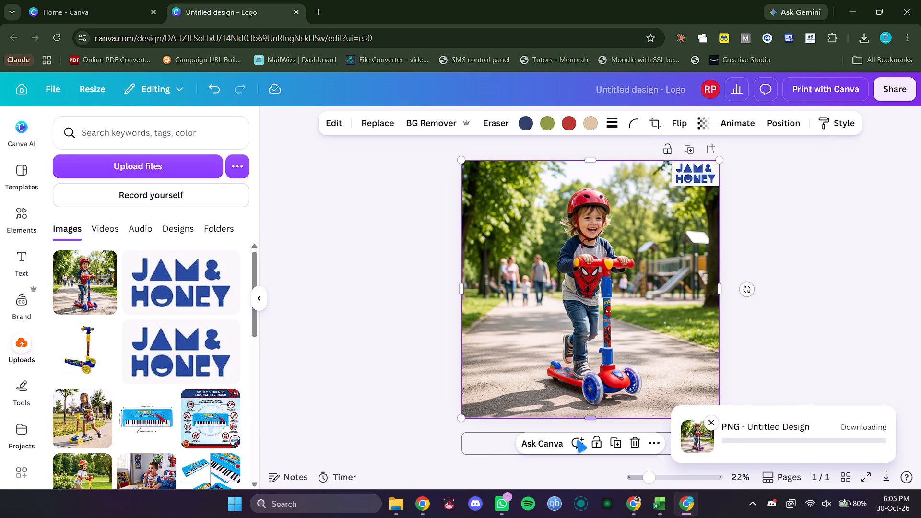
Switch to File Explorer and delete the unbranded 4.png from the Downloads folder.
click(401, 506)
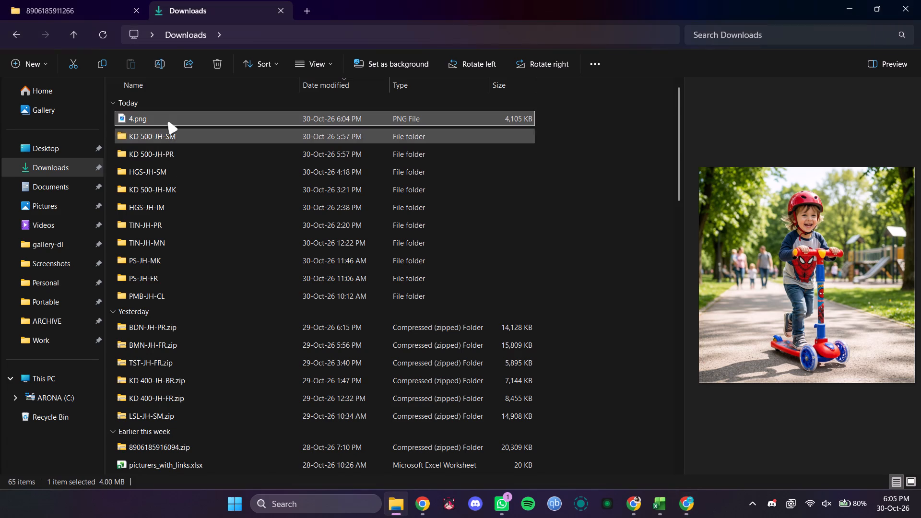
click(216, 61)
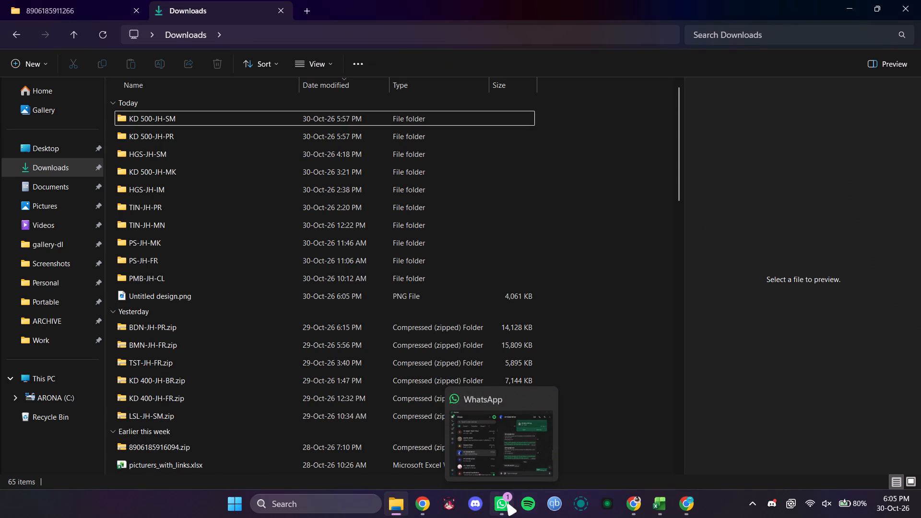
Switch to Google Drive and move the unbranded 4.png in the HGS-JH-SM folder to the bin.
click(424, 510)
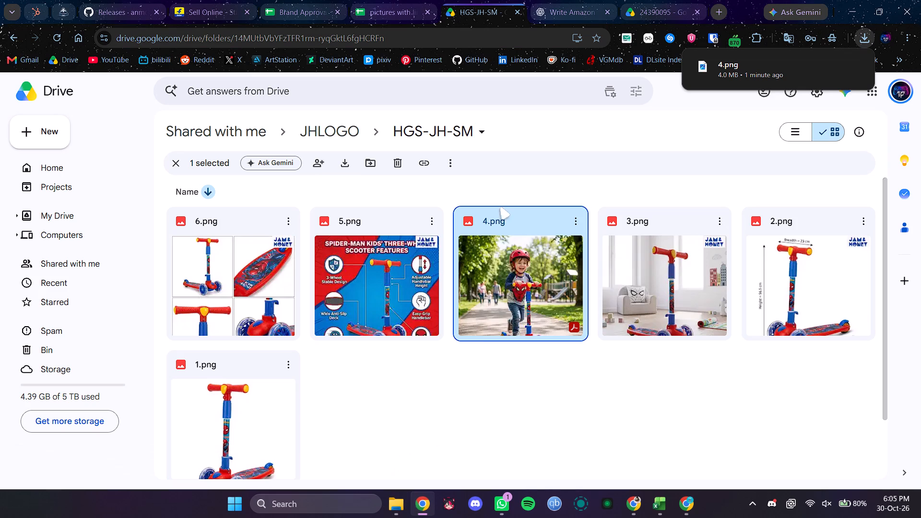
click(579, 223)
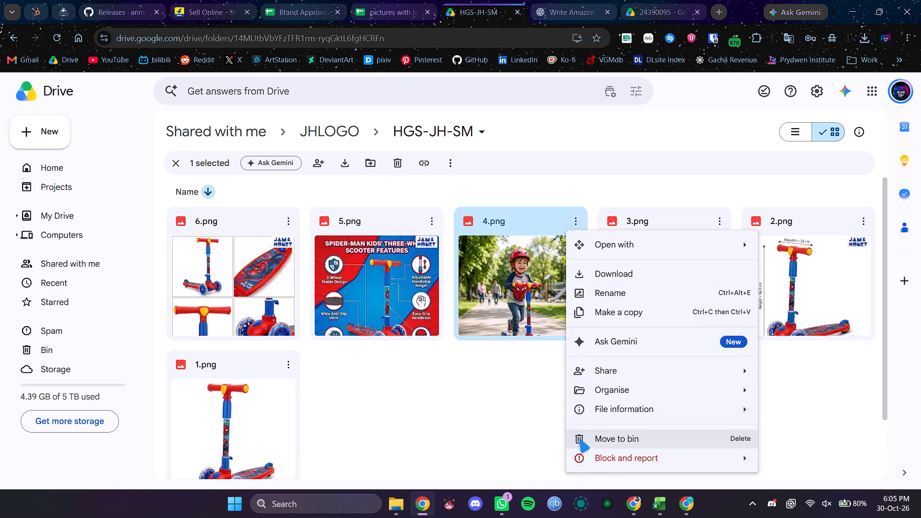
click(591, 436)
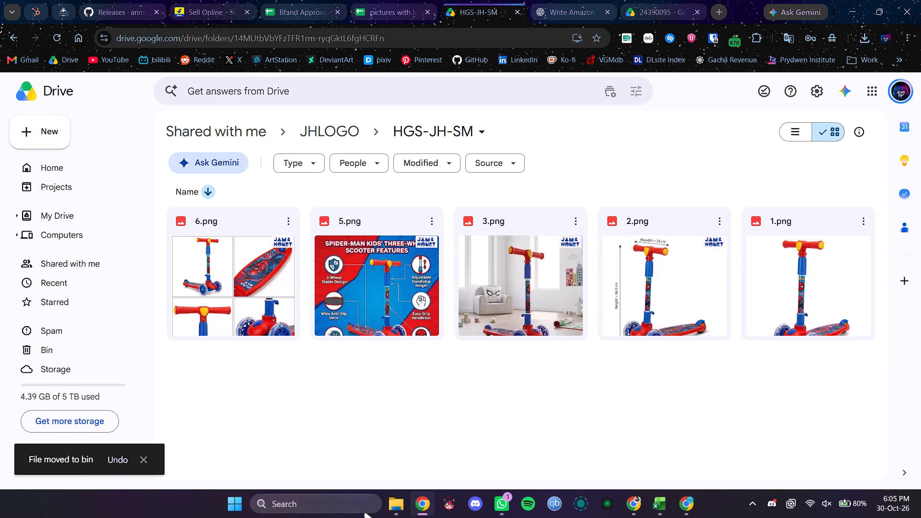
Switch to File Explorer, refresh the Downloads folder and rename Untitled design.png as 4.
click(393, 508)
click(99, 40)
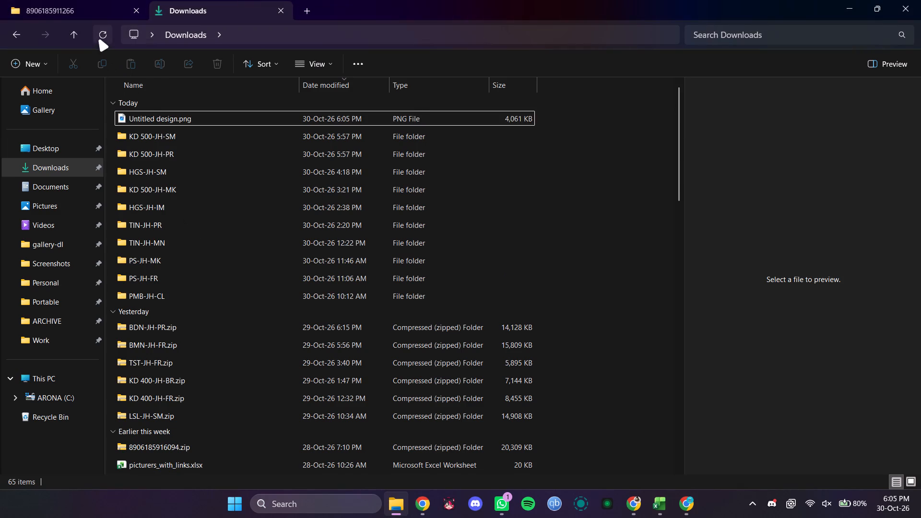
click(161, 117)
right_click(161, 117)
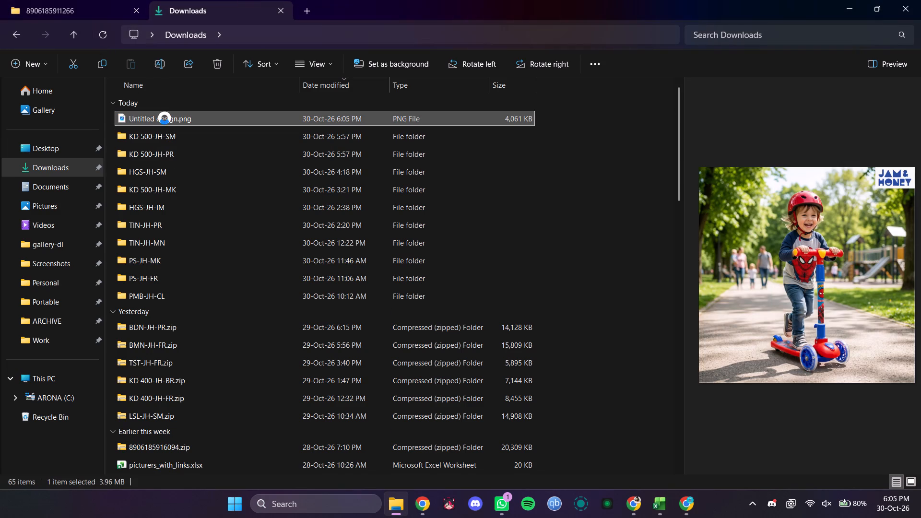
click(276, 458)
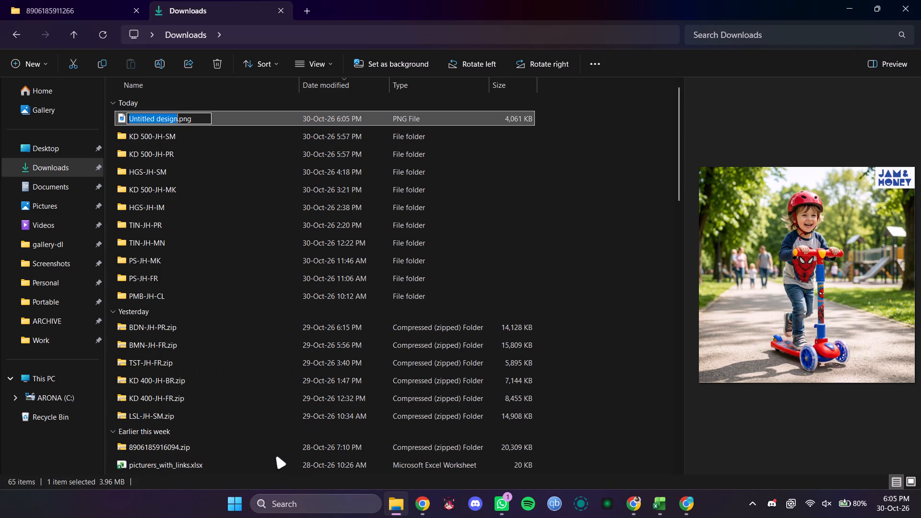
key(4)
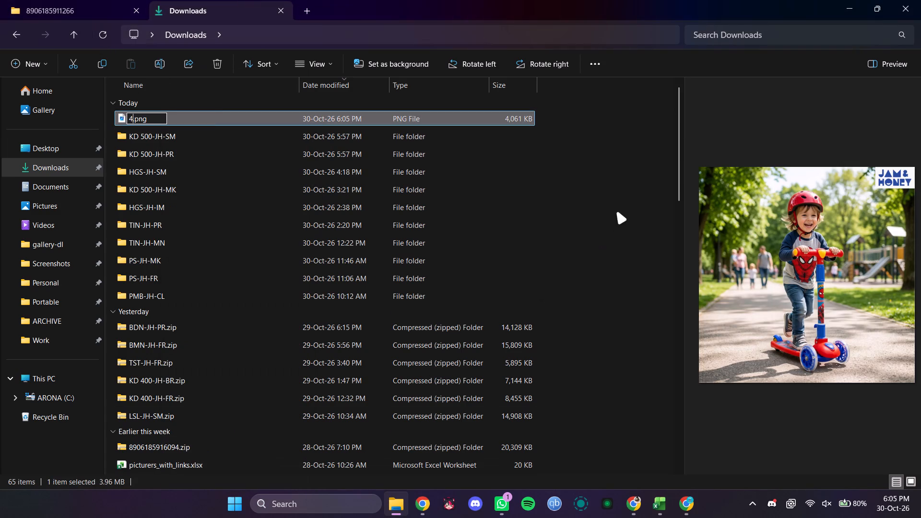
click(622, 147)
Upload the branded 4.png from Downloads to the HGS-JH-SM folder in Google Drive.
click(131, 118)
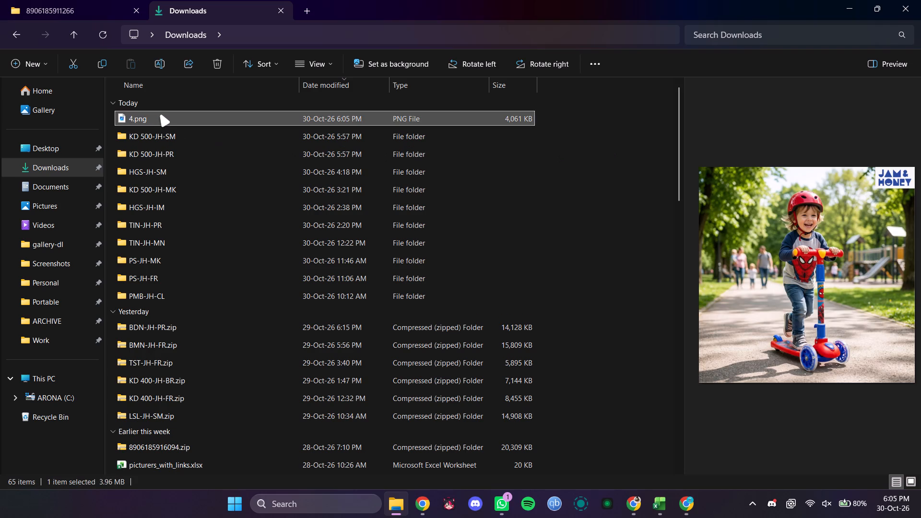
drag(154, 116, 638, 490)
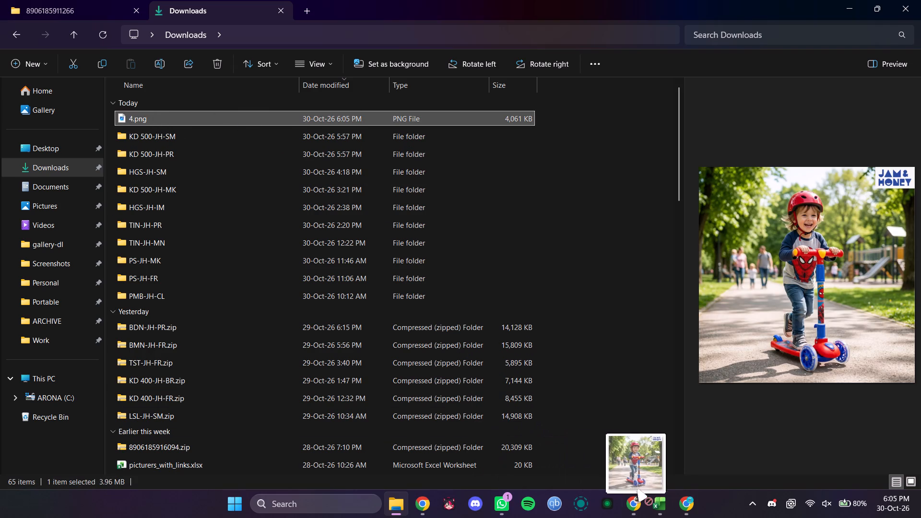
drag(638, 490, 686, 507)
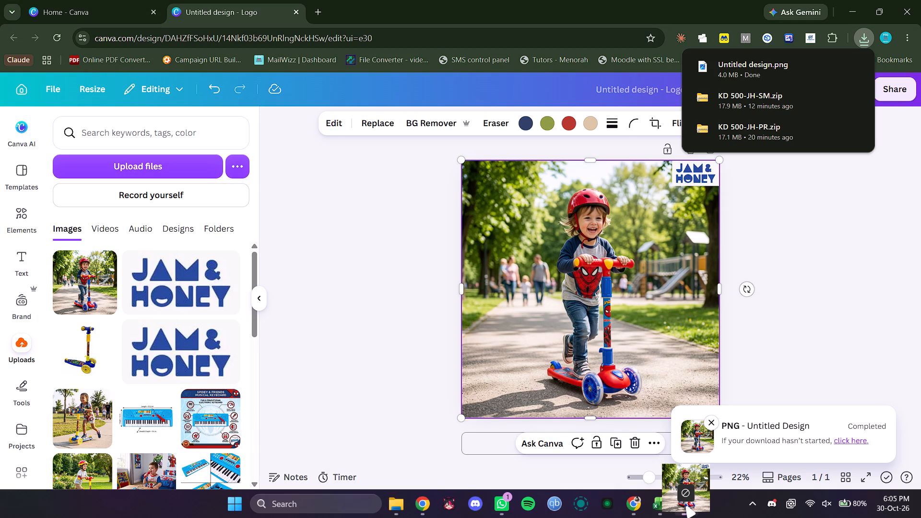
drag(686, 507, 466, 402)
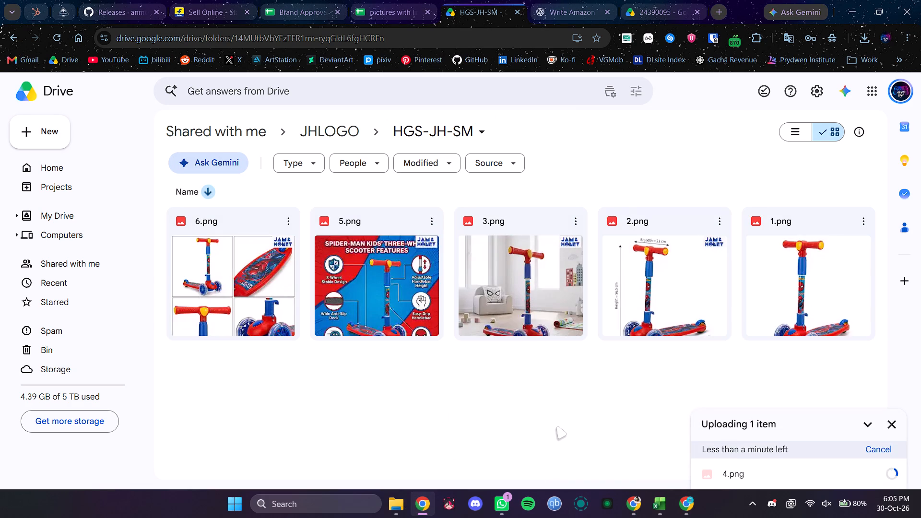
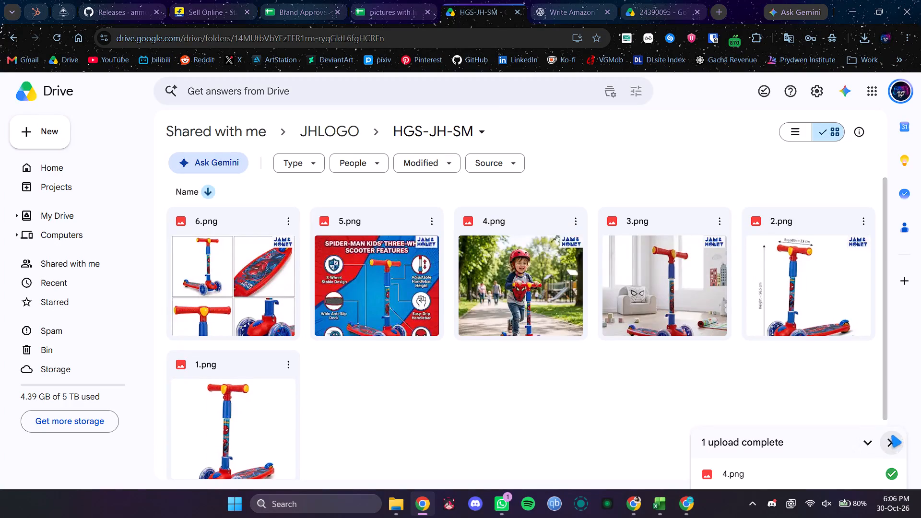
Dismiss the completed upload notice and return to the JHLOGO folder in Google Drive.
click(892, 436)
click(308, 124)
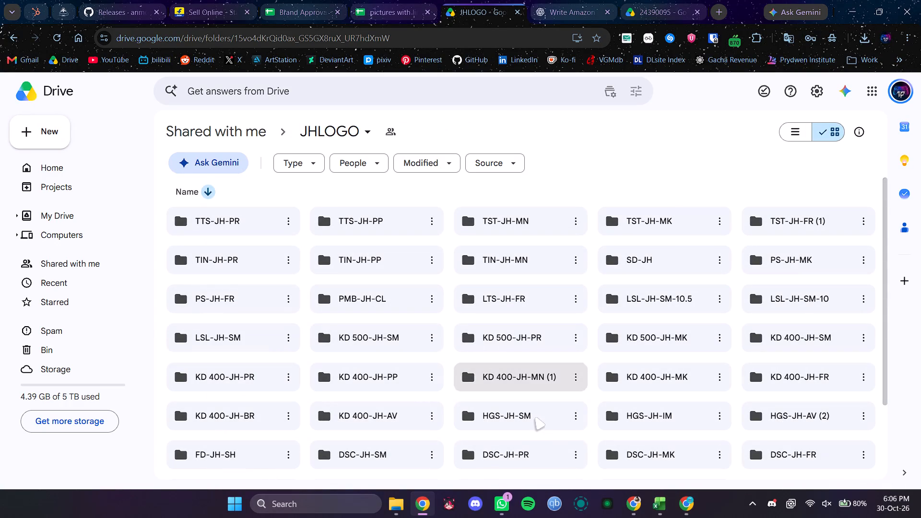
Switch to File Explorer and delete the branded 4.png from the Downloads folder.
click(397, 517)
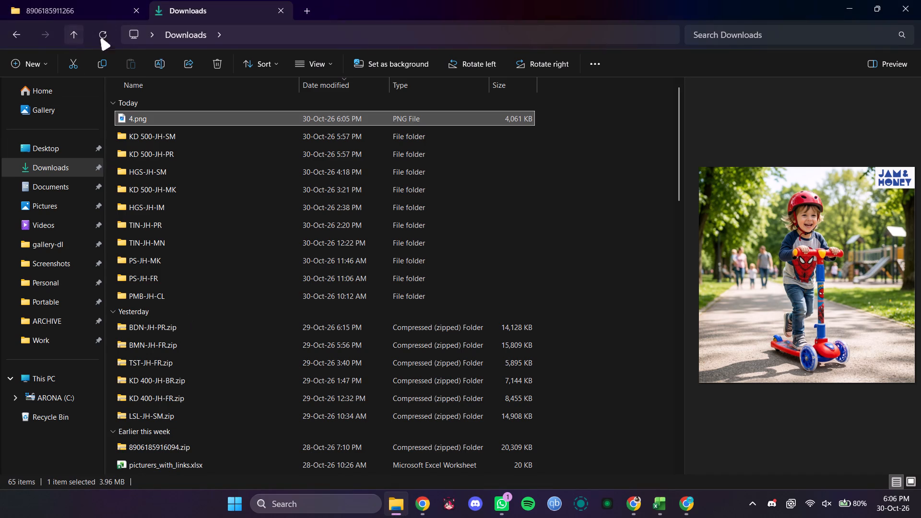
click(219, 63)
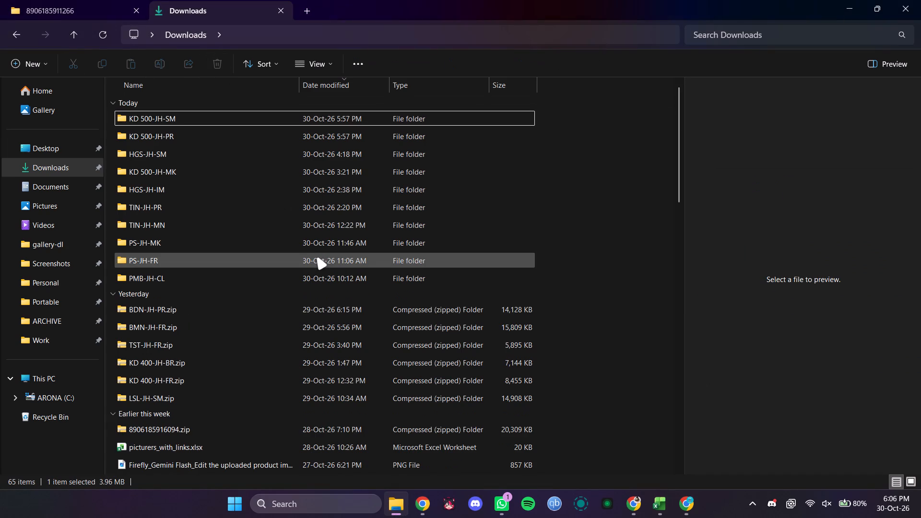
Switch to the Canva browser window and close the Untitled design - Logo editor.
click(686, 501)
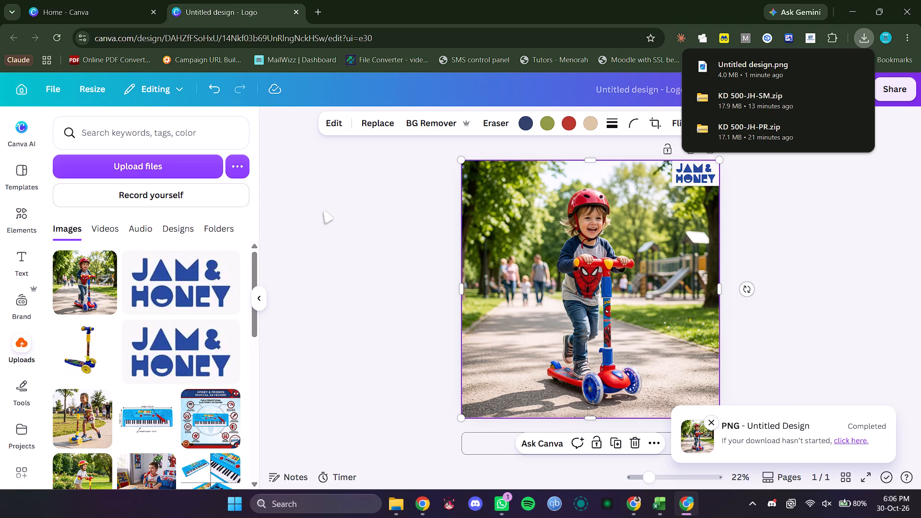
click(296, 11)
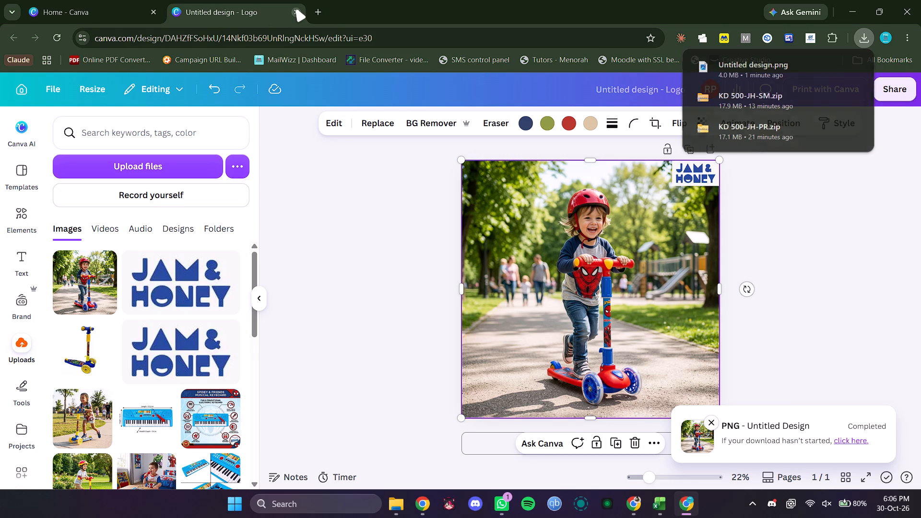